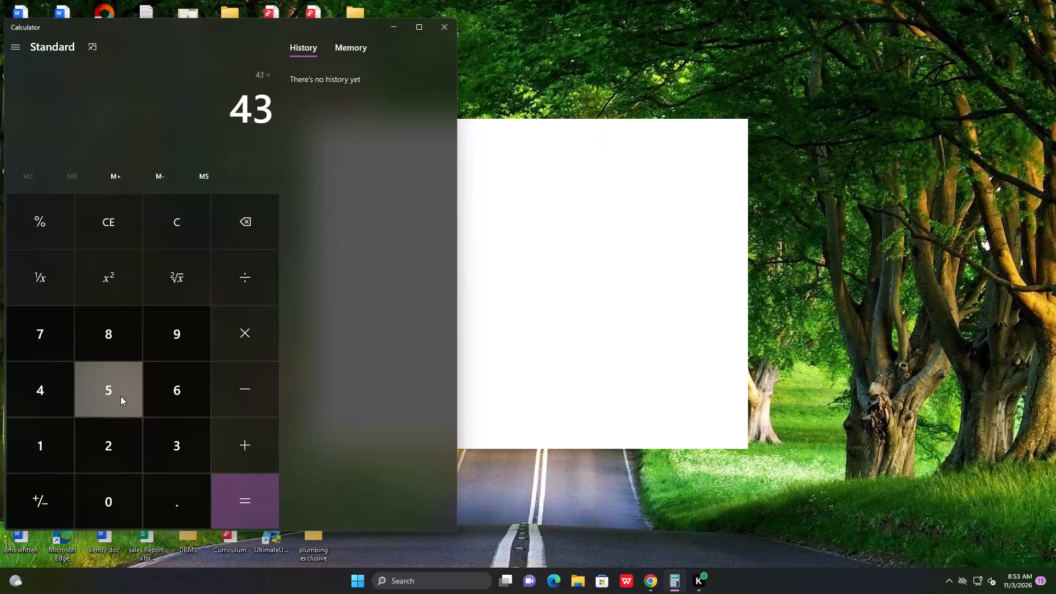
# Complete the divisor as 51 and calculate 43 ÷ 51.
pyautogui.click(36, 433)
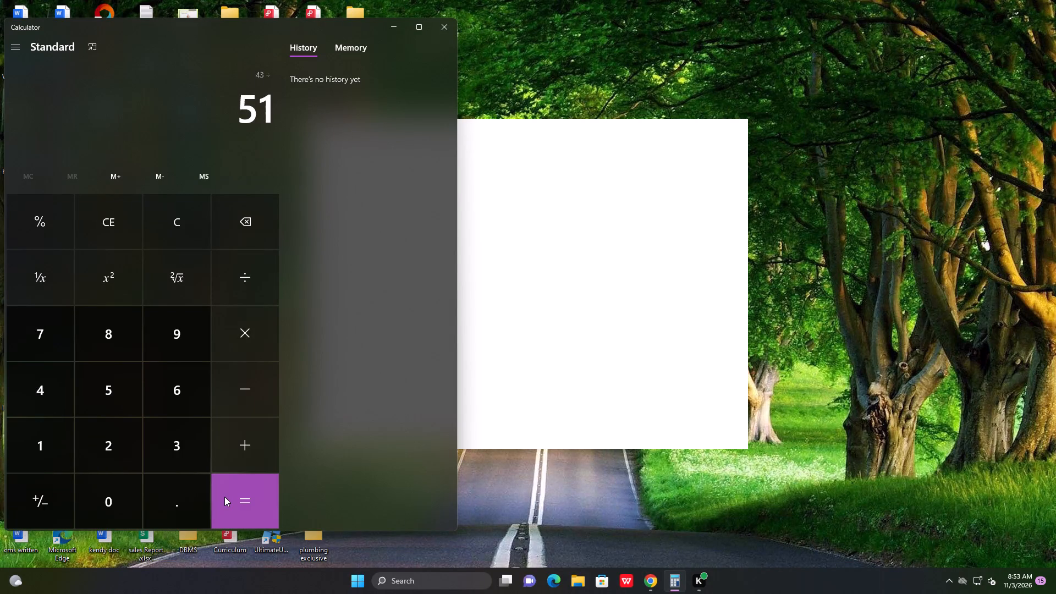
pyautogui.click(224, 497)
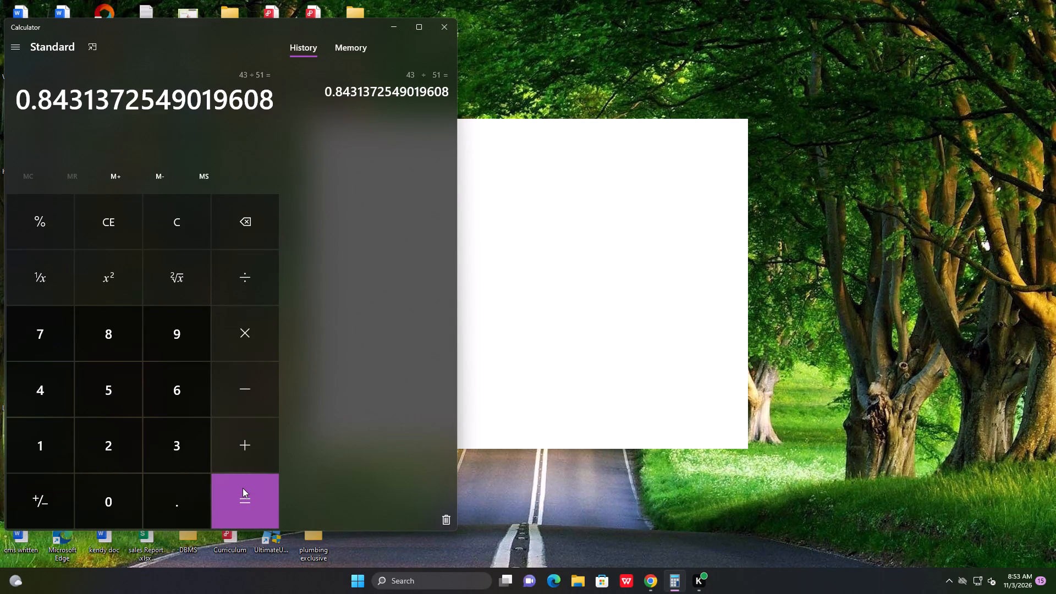
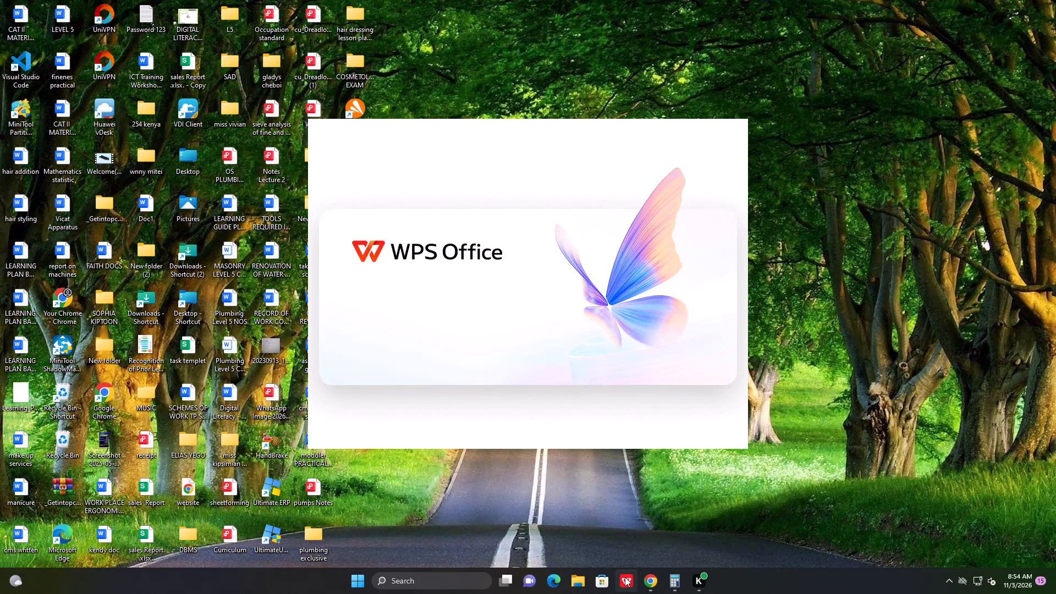
# Launch WPS Office.
pyautogui.doubleClick(625, 577)
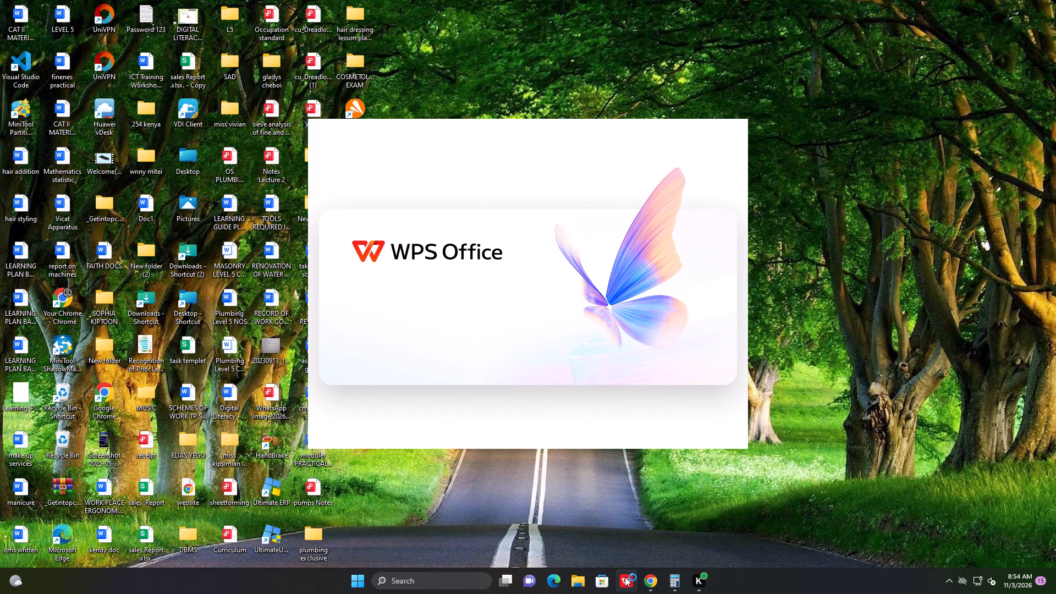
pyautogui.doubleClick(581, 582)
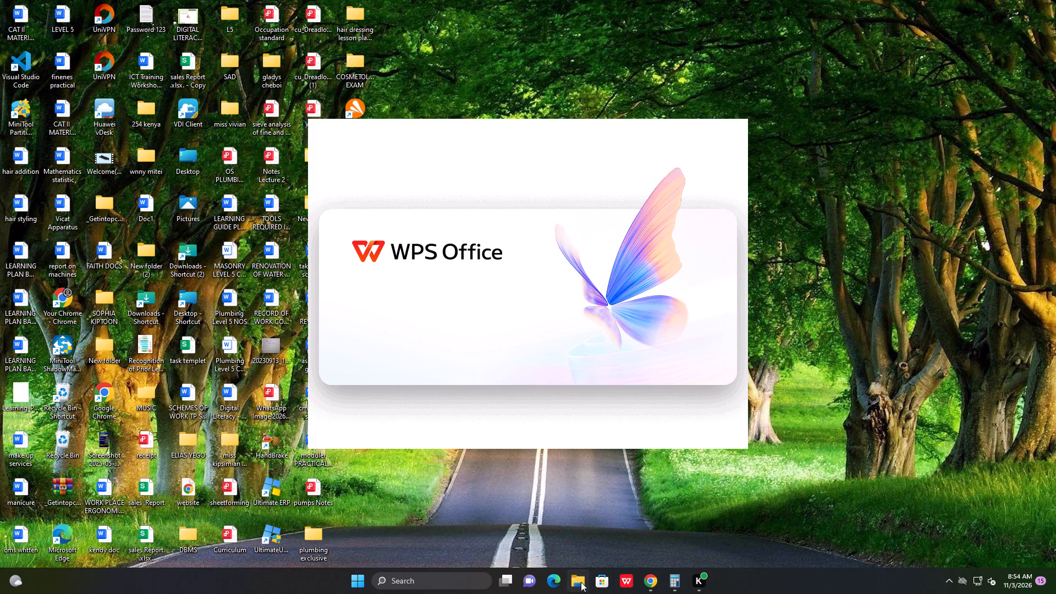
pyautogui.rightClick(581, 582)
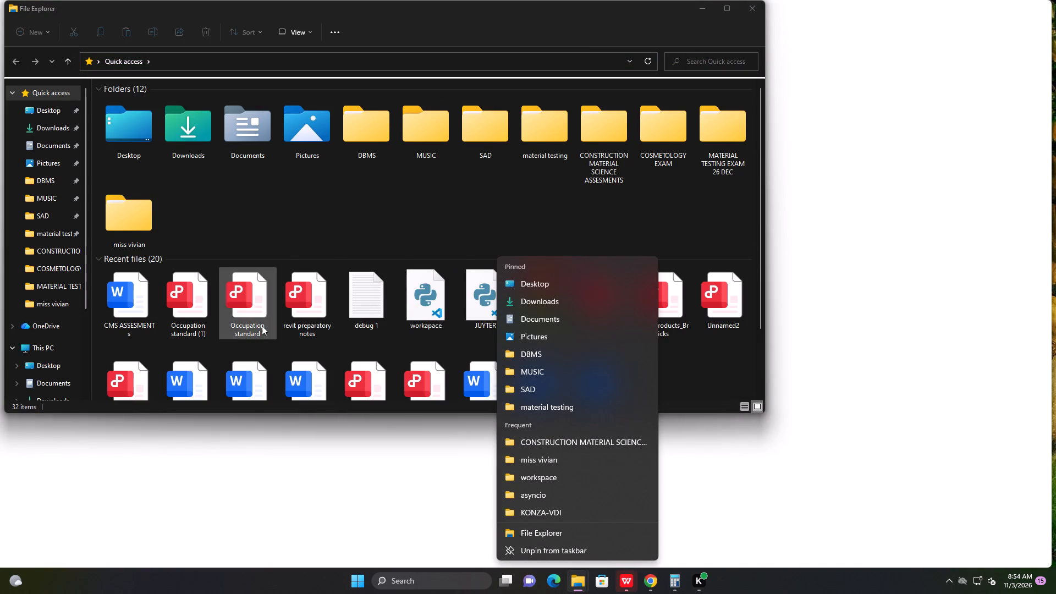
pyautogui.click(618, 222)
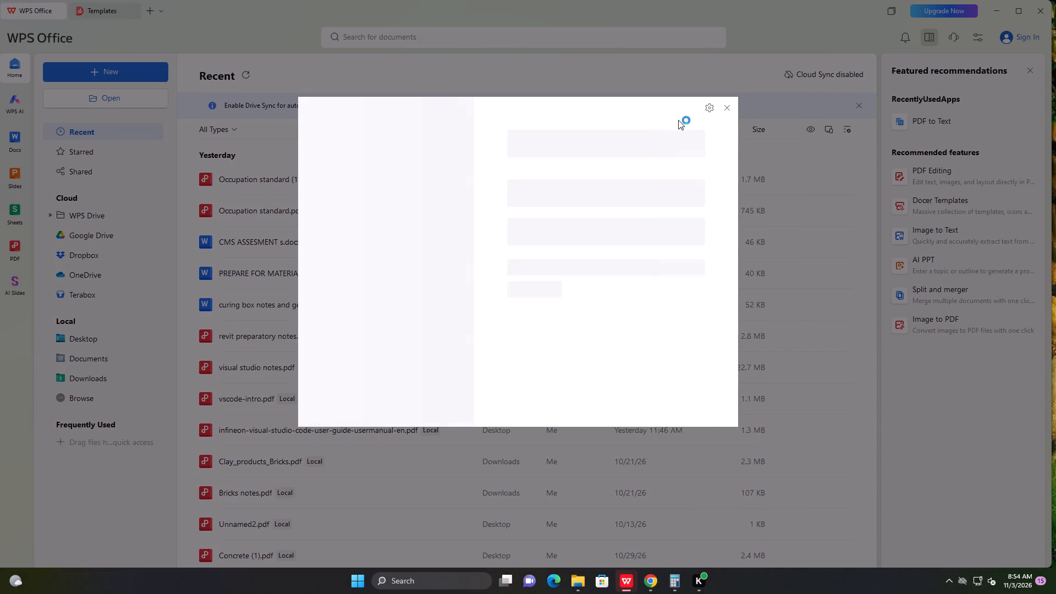
# Decline signing in to WPS Office and dismiss the welcome offer to continue as a guest.
pyautogui.click(725, 109)
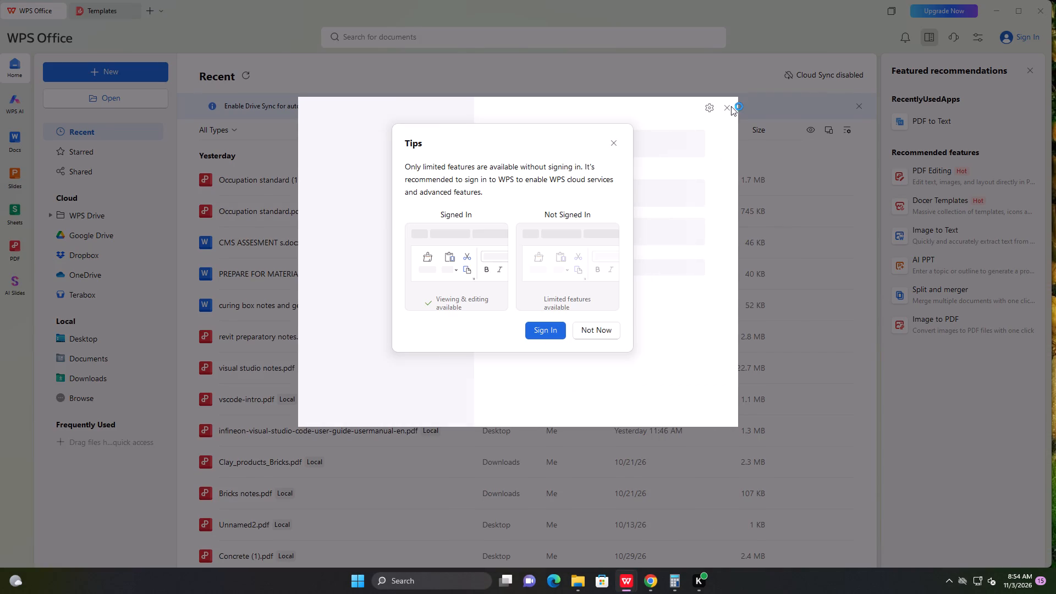
pyautogui.click(590, 327)
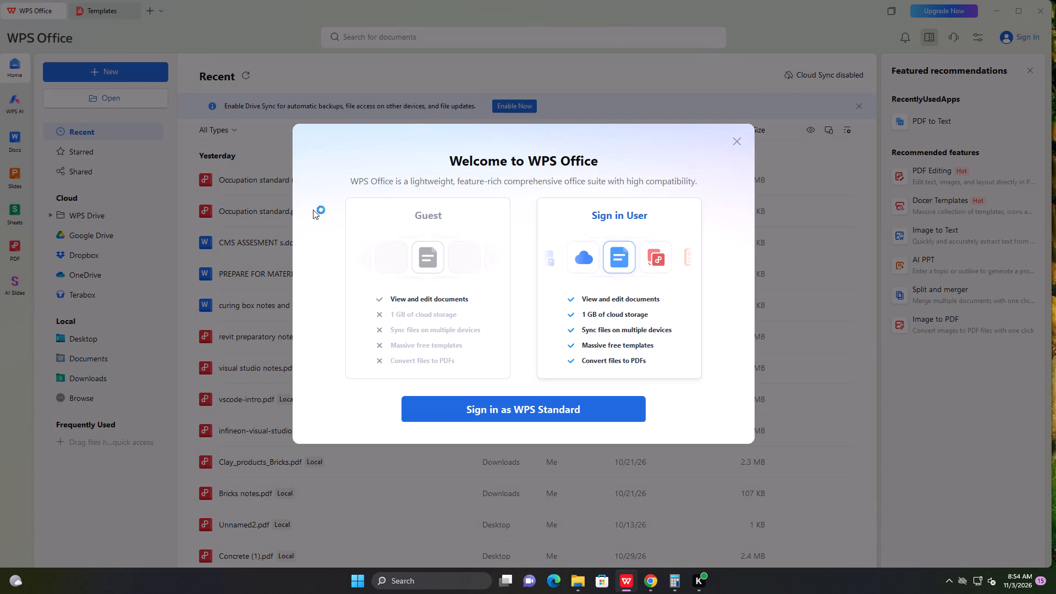
pyautogui.click(736, 143)
# Open the document NEW FILE SEP-NOV SCORE SHEET.docx from the recent files.
pyautogui.scroll(-4, 443, 282)
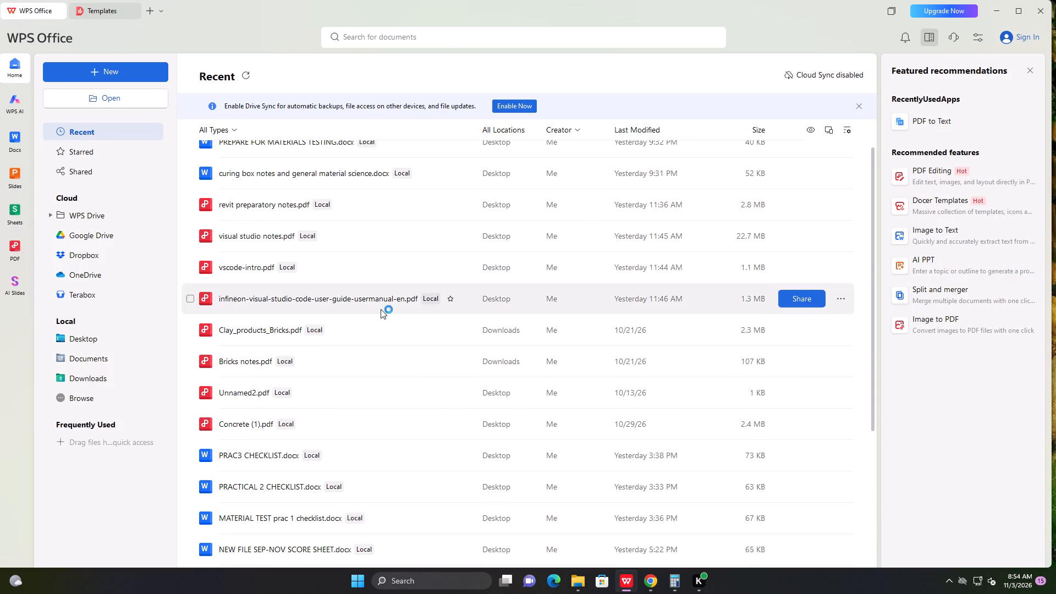
pyautogui.scroll(-2, 357, 324)
pyautogui.scroll(-1, 294, 373)
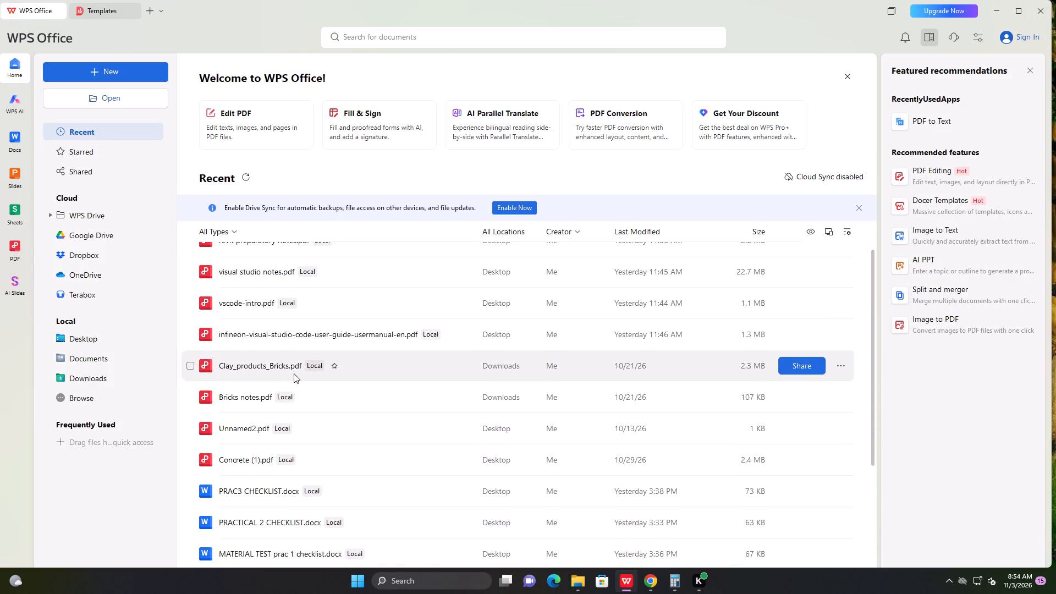
pyautogui.scroll(-1, 294, 373)
pyautogui.doubleClick(287, 520)
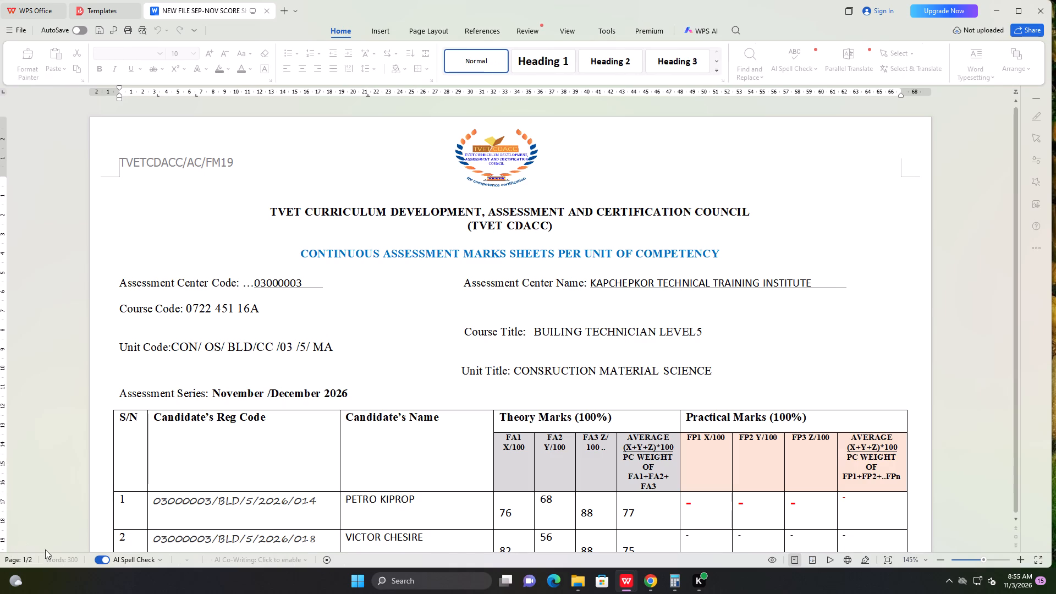
# Examine the continuous assessment mark sheets of each unit, from the first page through page 7.
pyautogui.scroll(-3, 423, 480)
pyautogui.scroll(-4, 506, 322)
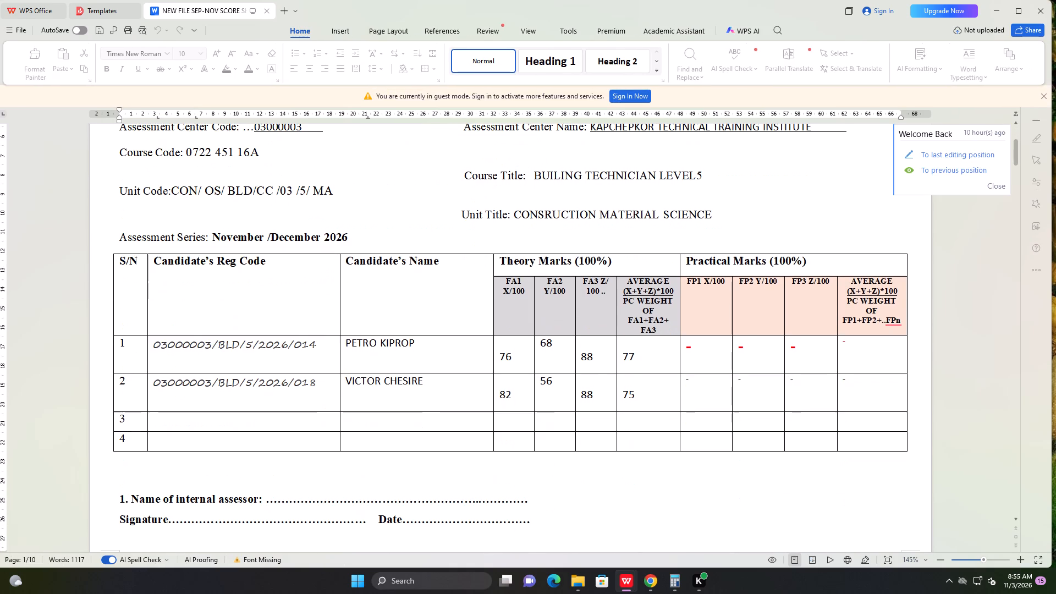
pyautogui.scroll(-7, 506, 322)
pyautogui.scroll(-5, 706, 335)
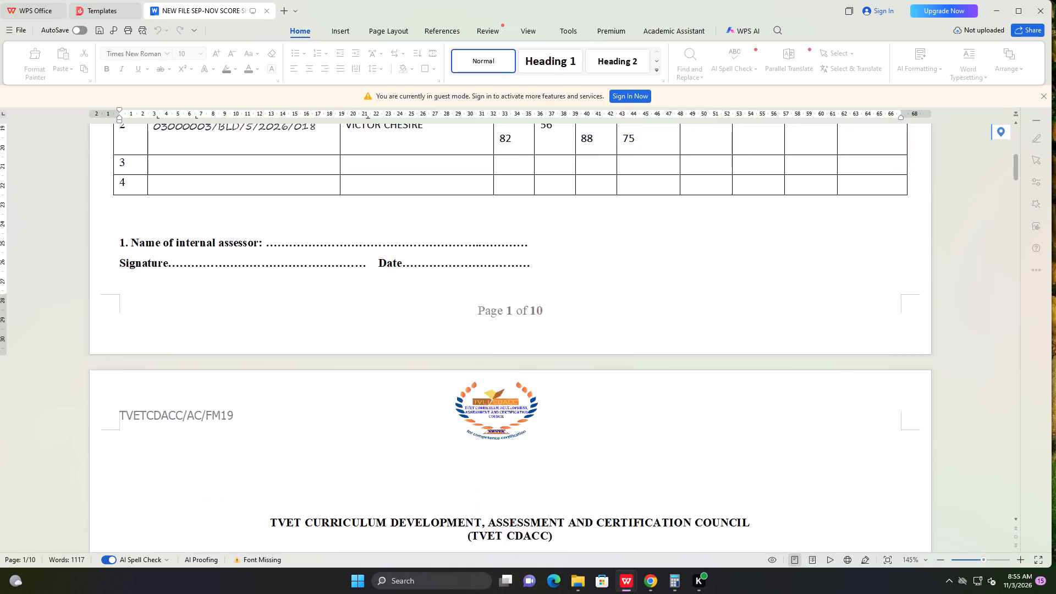
pyautogui.scroll(-20, 706, 335)
pyautogui.scroll(-12, 706, 335)
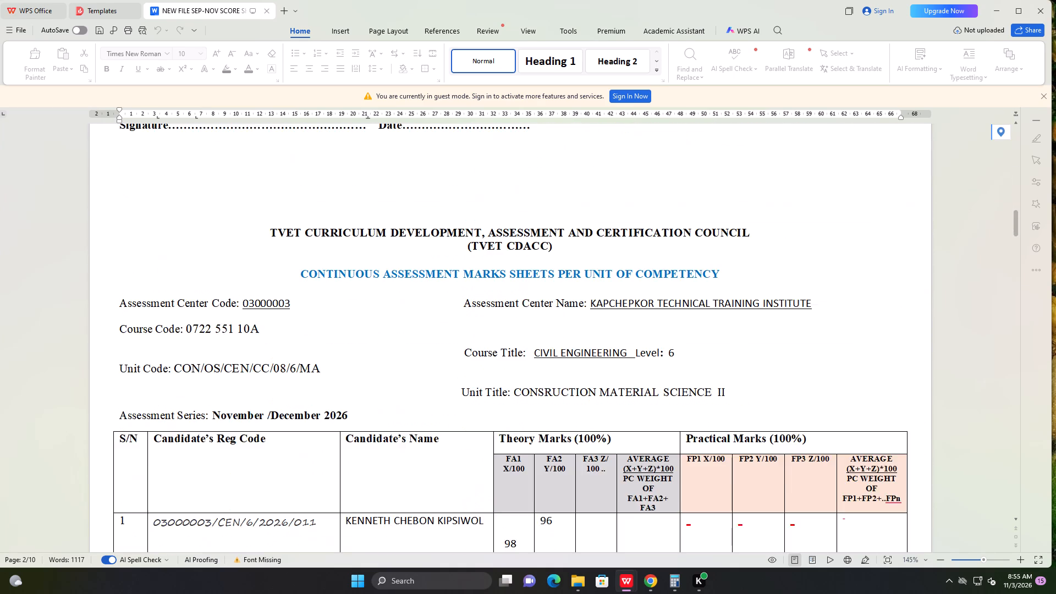
pyautogui.scroll(-18, 680, 338)
pyautogui.scroll(-7, 599, 331)
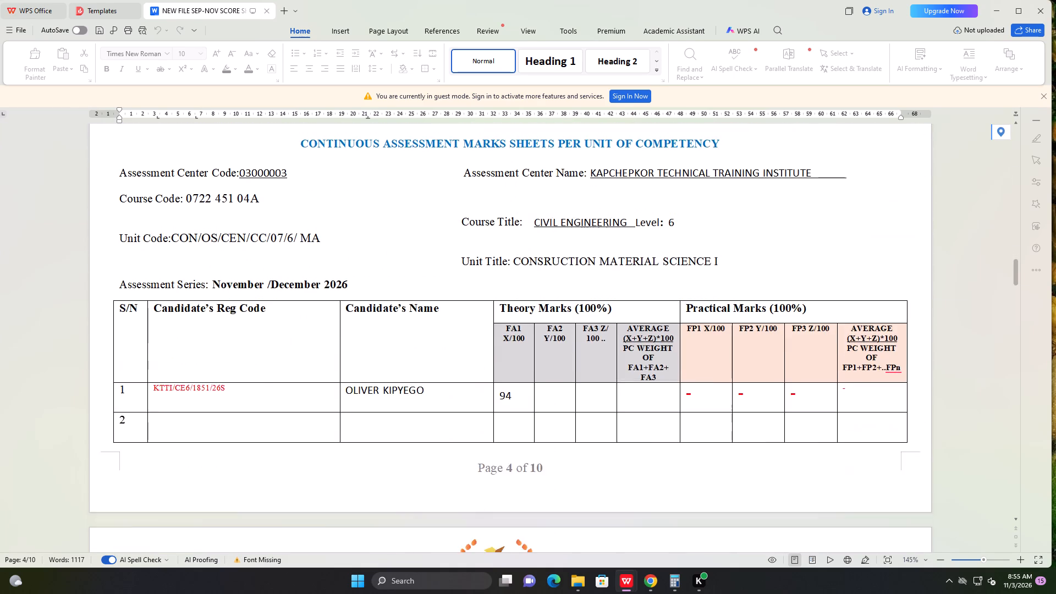
pyautogui.scroll(-7, 599, 329)
pyautogui.scroll(7, 482, 296)
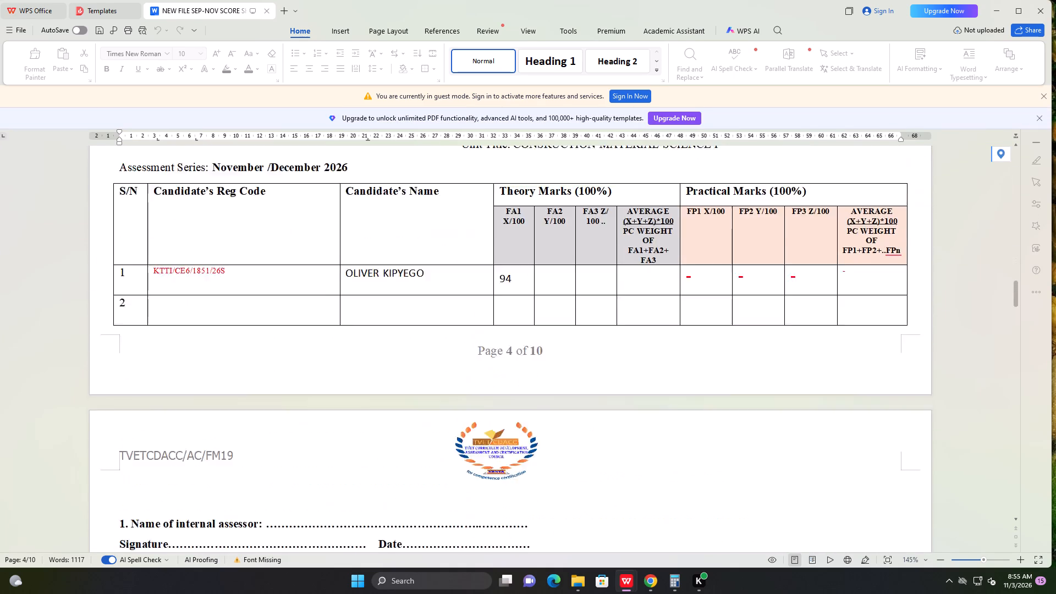
pyautogui.scroll(-4, 626, 312)
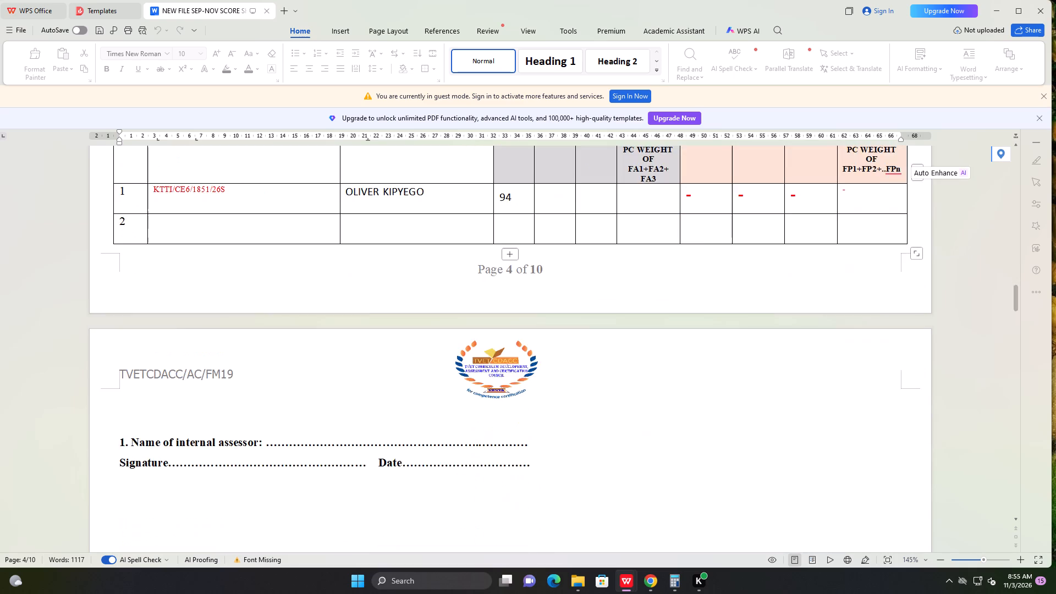
pyautogui.scroll(-16, 626, 313)
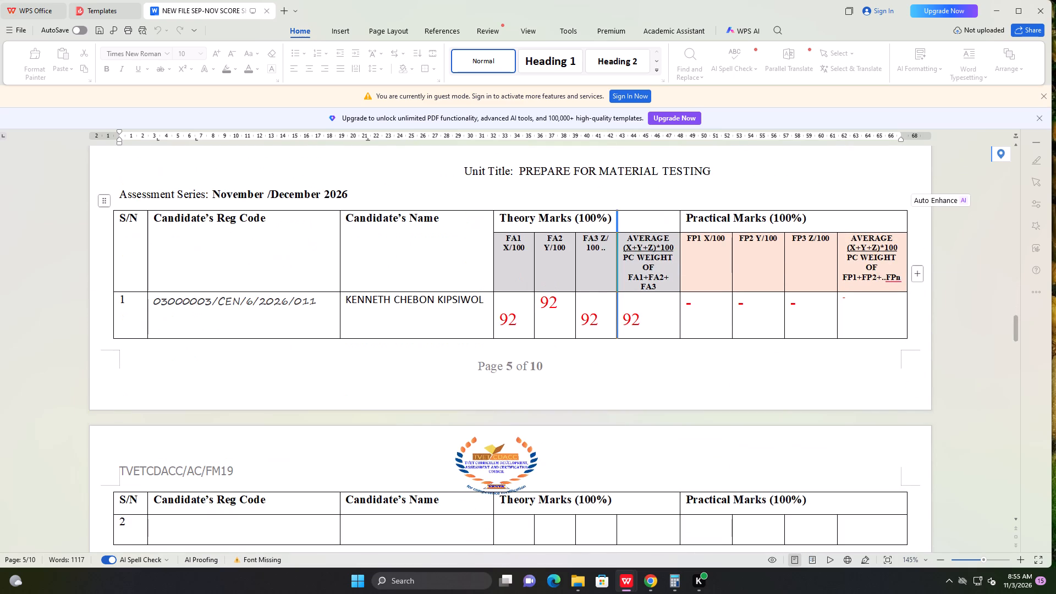
pyautogui.scroll(-17, 691, 333)
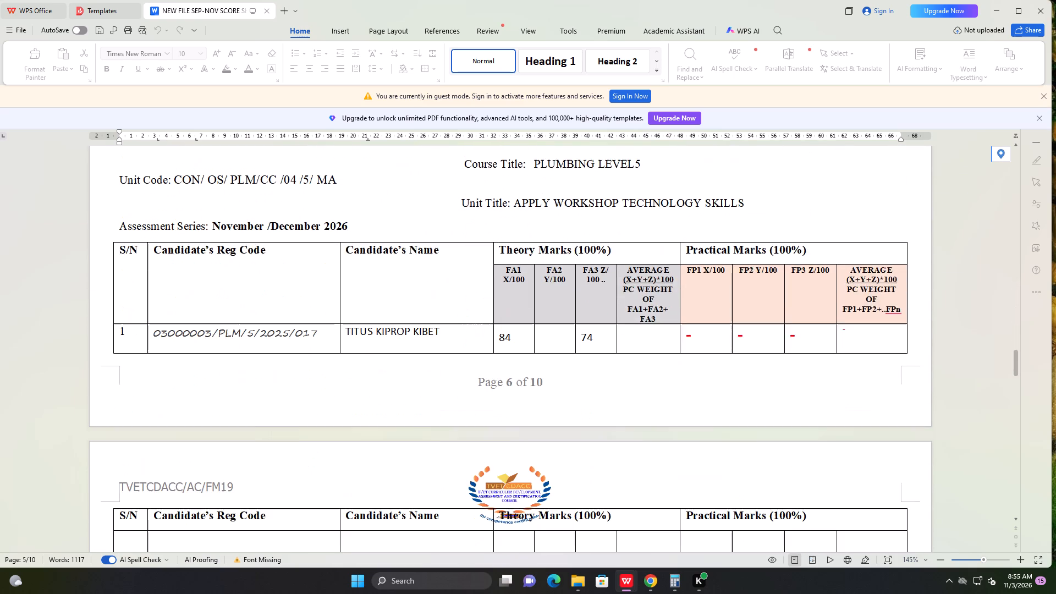
pyautogui.scroll(-9, 687, 338)
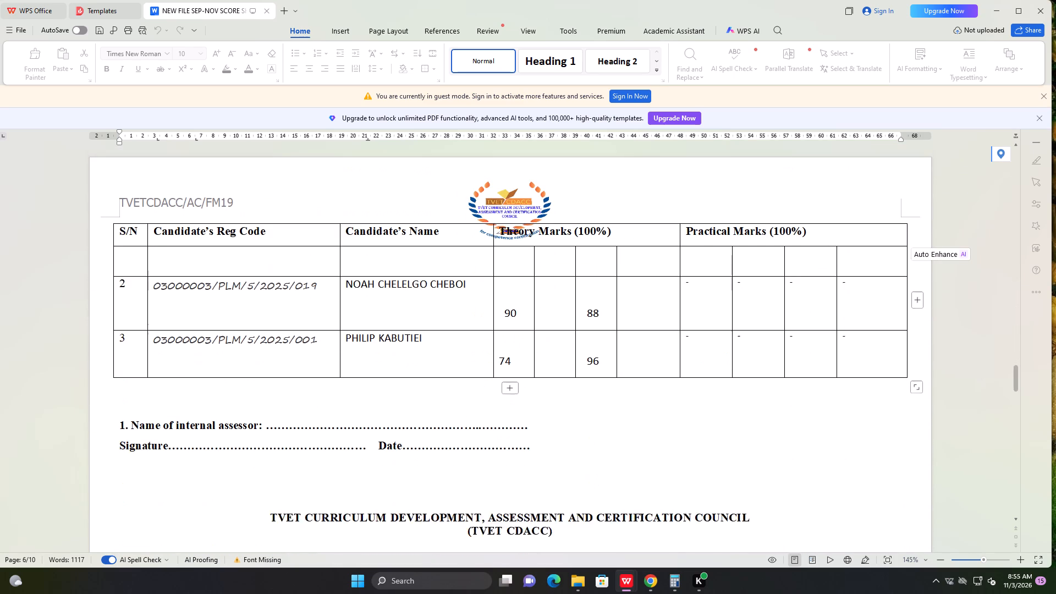
pyautogui.scroll(-5, 661, 345)
pyautogui.scroll(1, 654, 319)
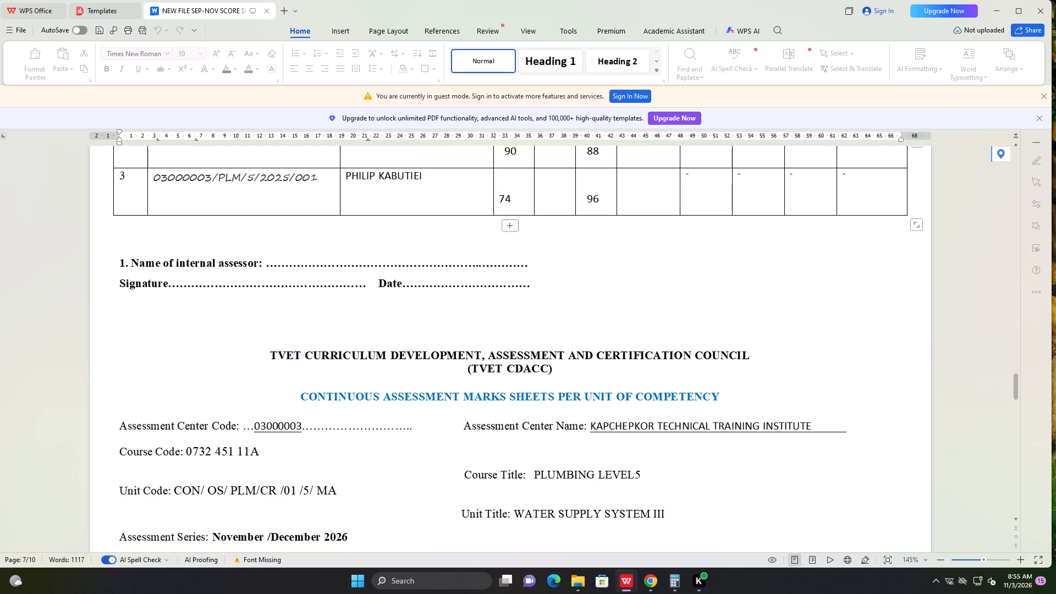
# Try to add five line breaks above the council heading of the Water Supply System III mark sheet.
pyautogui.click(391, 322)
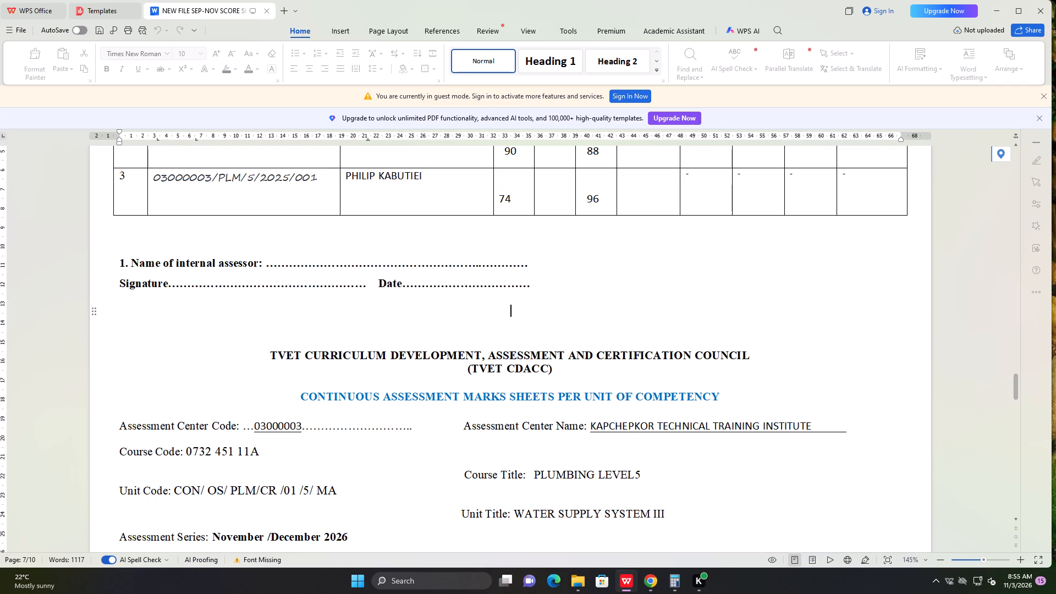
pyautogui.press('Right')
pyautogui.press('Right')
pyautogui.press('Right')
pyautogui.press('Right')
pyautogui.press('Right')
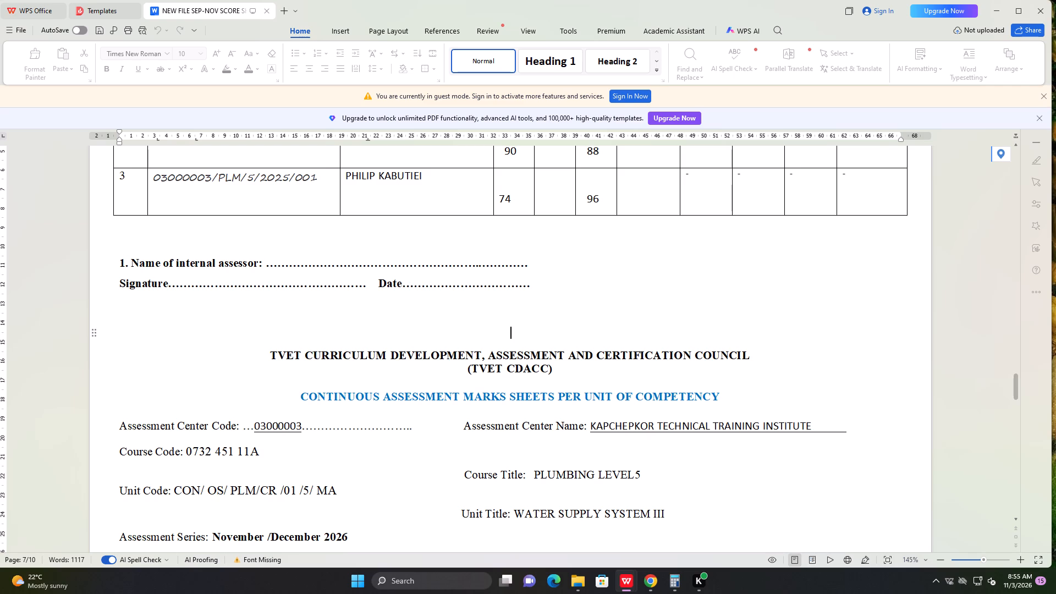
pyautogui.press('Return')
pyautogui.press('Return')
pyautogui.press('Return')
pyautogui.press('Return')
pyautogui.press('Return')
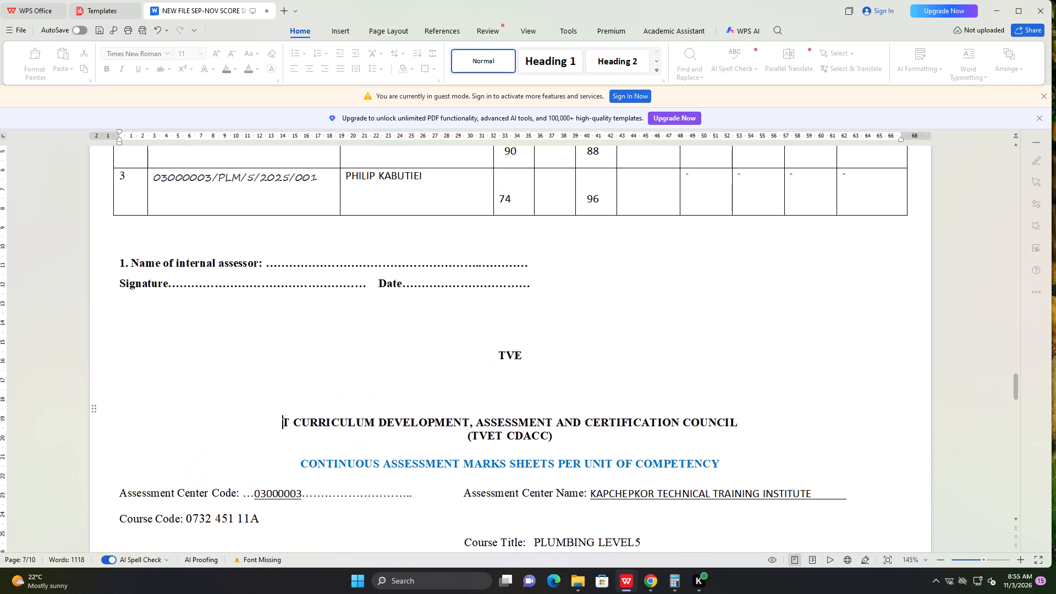
# Insert blank lines before the Water Supply System III mark sheet's council heading until it starts on page 8.
pyautogui.click(497, 357)
pyautogui.press('Return')
pyautogui.press('Return')
pyautogui.press('Return')
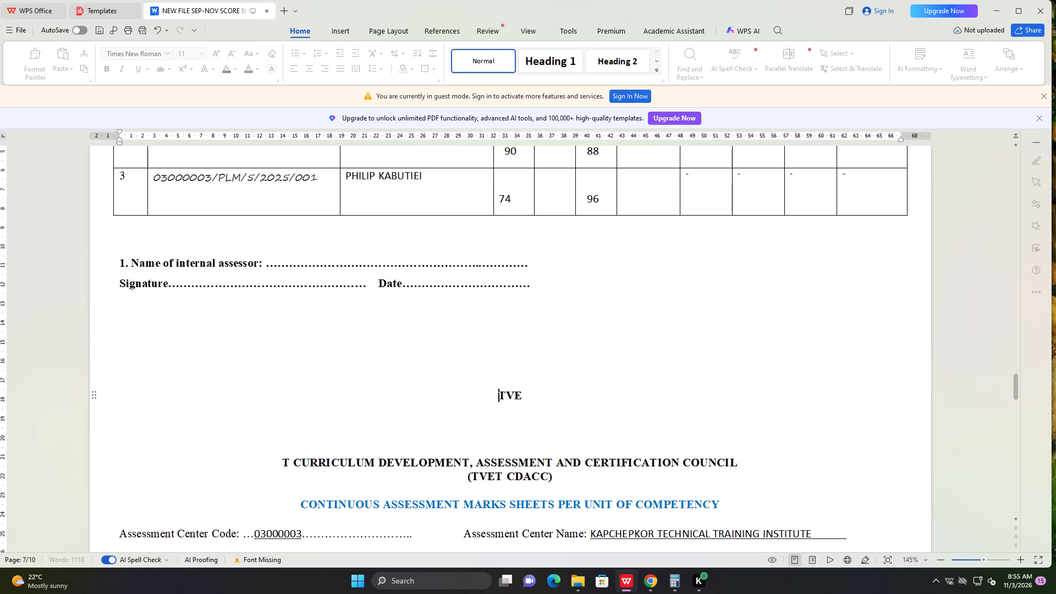
pyautogui.press('Return')
pyautogui.press('Return')
pyautogui.press('Return')
pyautogui.press('Return')
pyautogui.press('Return')
pyautogui.press('Return')
pyautogui.press('Return')
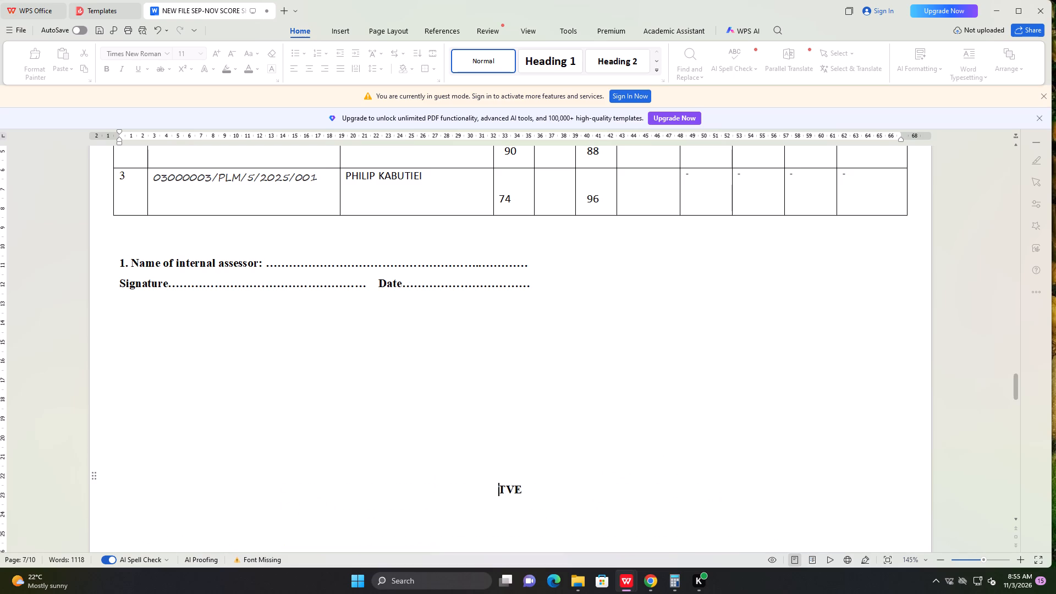
pyautogui.press('Return')
pyautogui.press('Return')
pyautogui.press('Return')
pyautogui.press('Return')
pyautogui.press('Return')
pyautogui.press('Return')
pyautogui.press('Return')
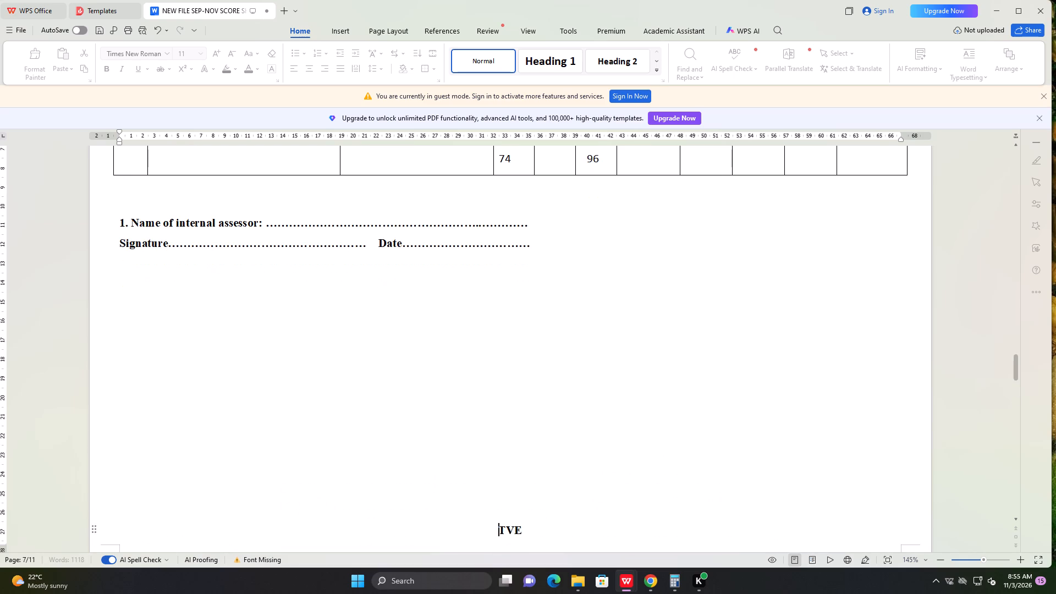
pyautogui.press('Return')
pyautogui.scroll(-3, 499, 356)
pyautogui.press('Return')
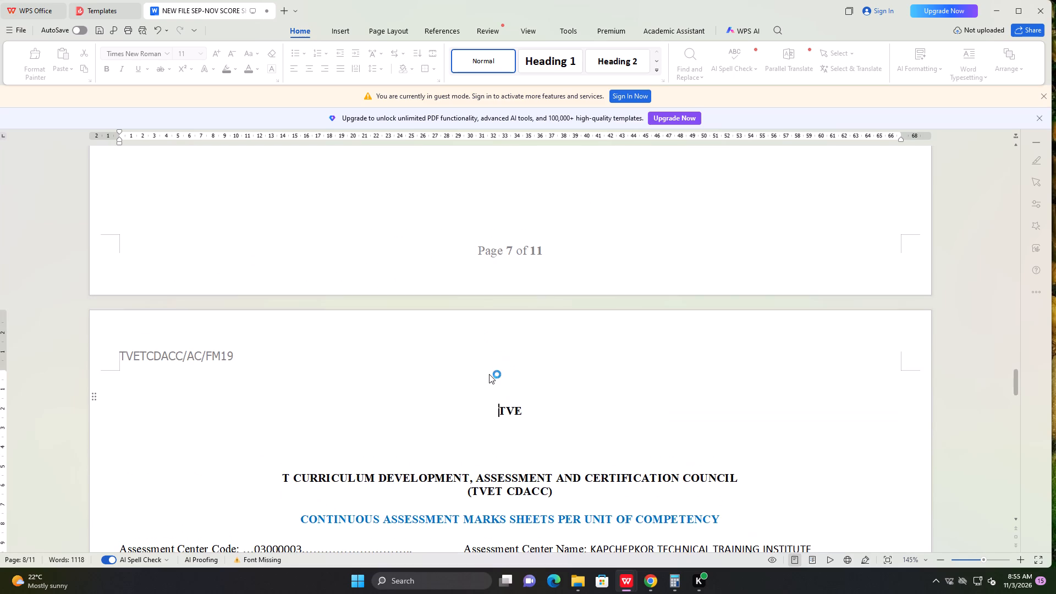
# Remove the line breaks inside the page 8 council heading so TVET CURRICULUM DEVELOPMENT reads as one line again.
pyautogui.click(282, 475)
pyautogui.press('Return')
pyautogui.press('BackSpace')
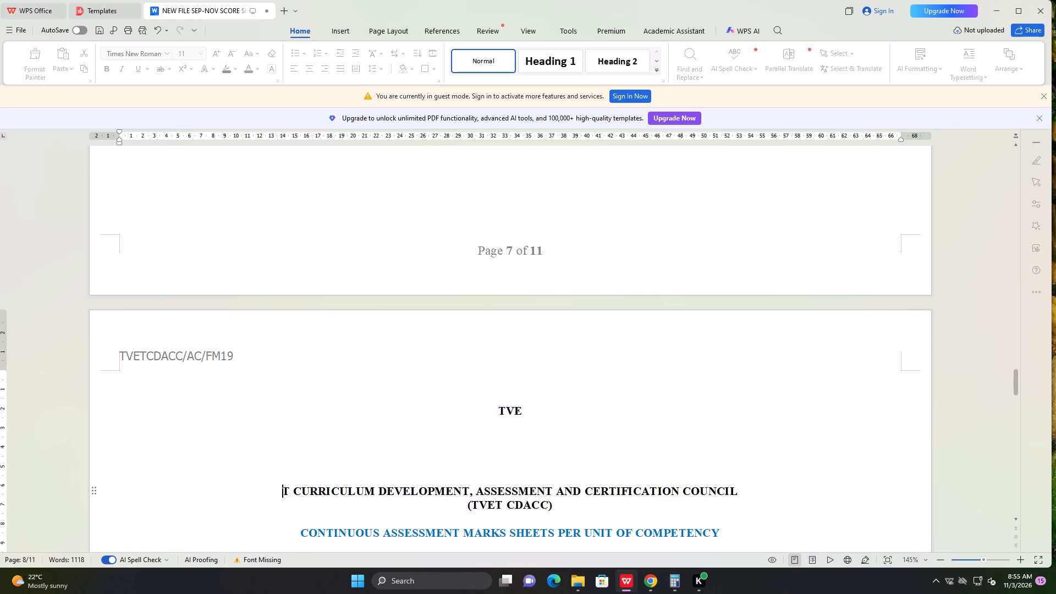
pyautogui.press('BackSpace')
pyautogui.press('BackSpace')
pyautogui.press('BackSpace')
pyautogui.press('BackSpace')
pyautogui.press('BackSpace')
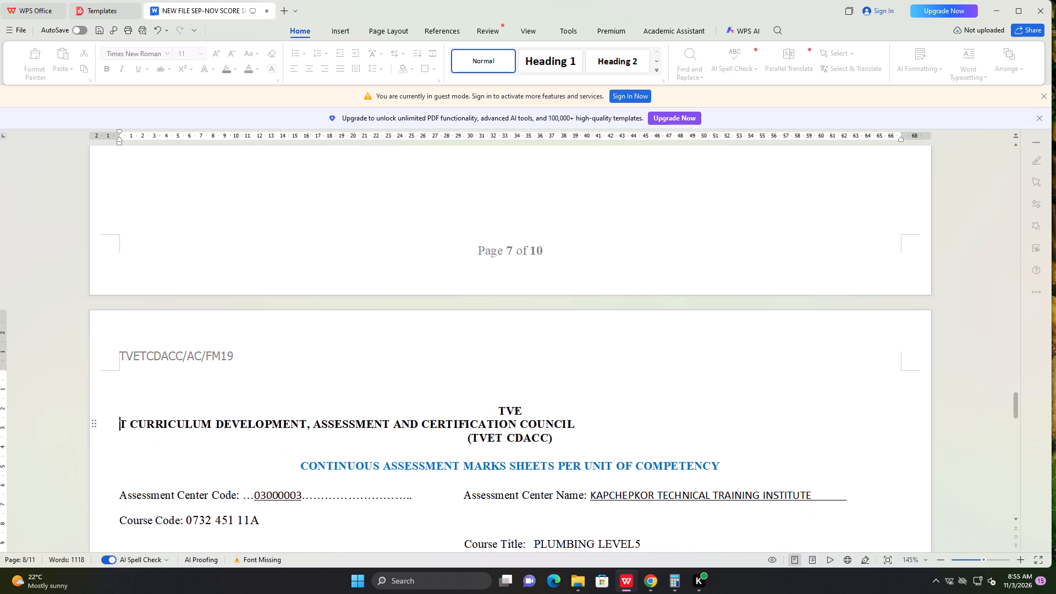
pyautogui.press('BackSpace')
pyautogui.click(350, 384)
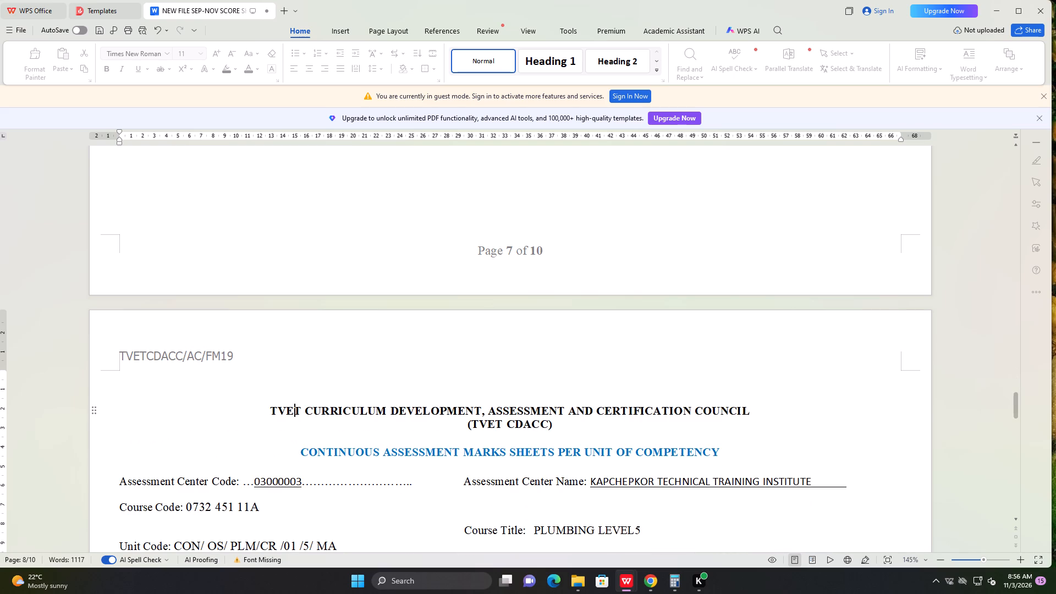
# Insert blank lines below page 6's internal assessor signature until the Apply Workshop Technology Skills mark sheet heading starts on page 7.
pyautogui.scroll(10, 455, 315)
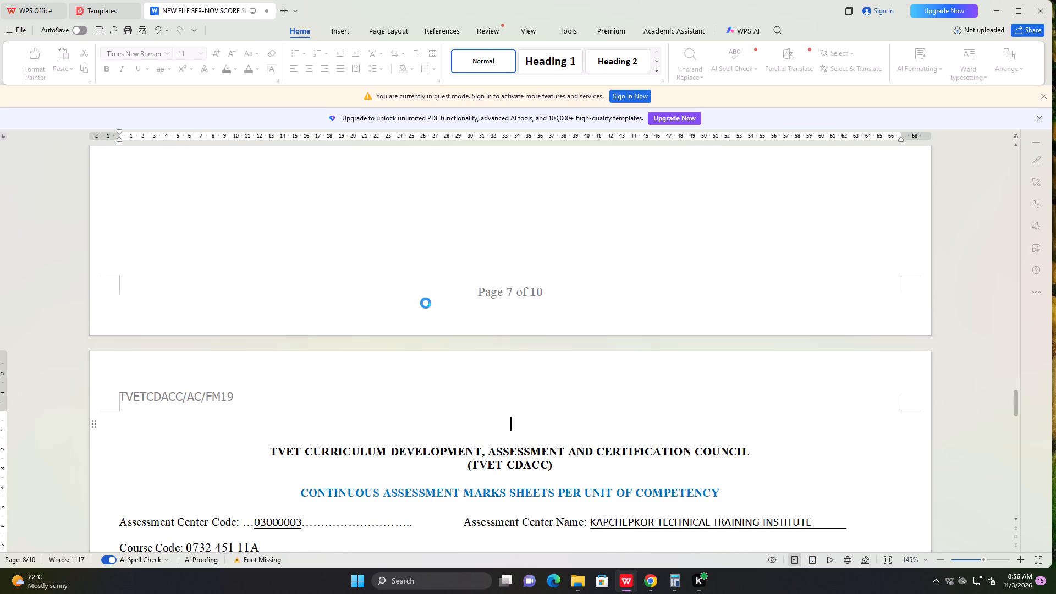
pyautogui.scroll(6, 426, 303)
pyautogui.scroll(15, 458, 405)
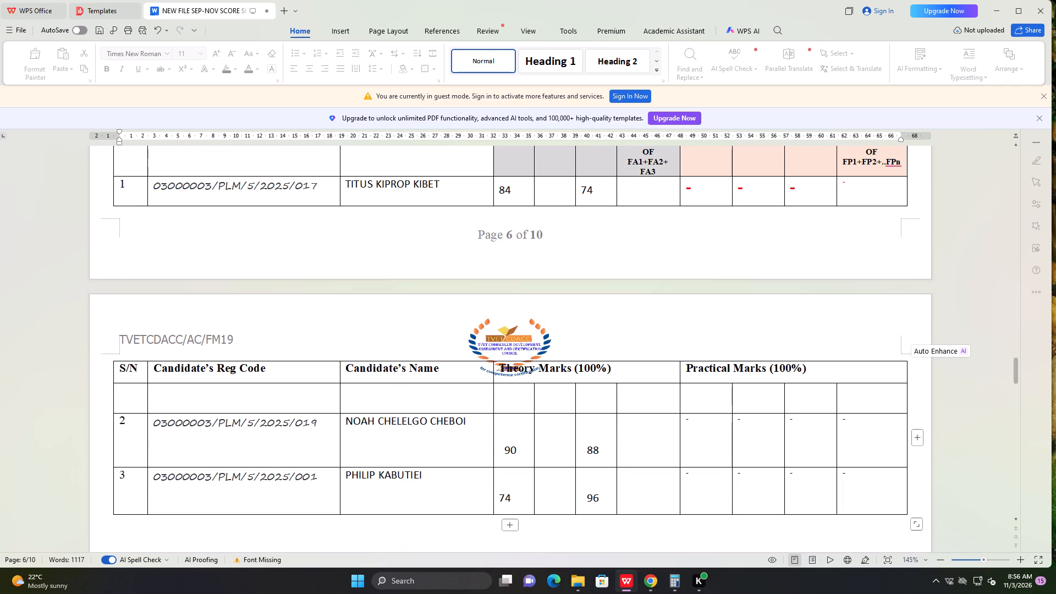
pyautogui.scroll(11, 503, 353)
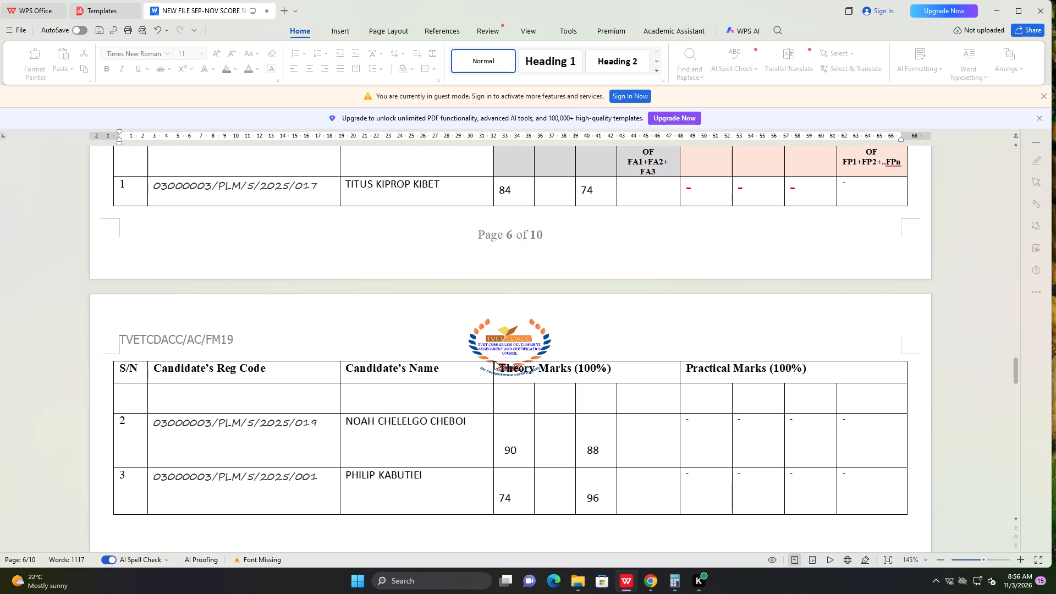
pyautogui.scroll(-3, 494, 361)
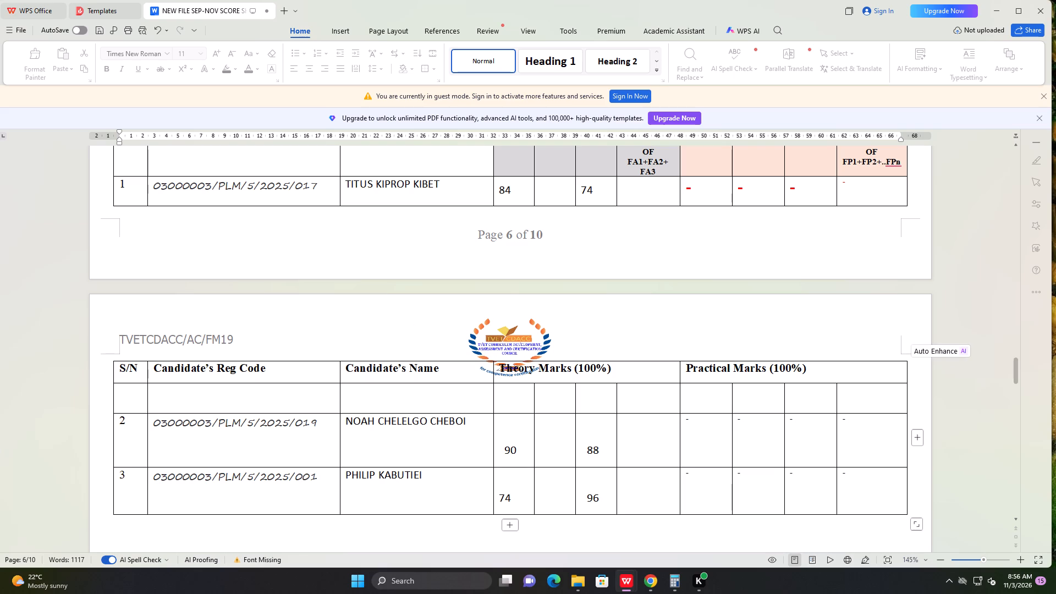
pyautogui.scroll(8, 277, 309)
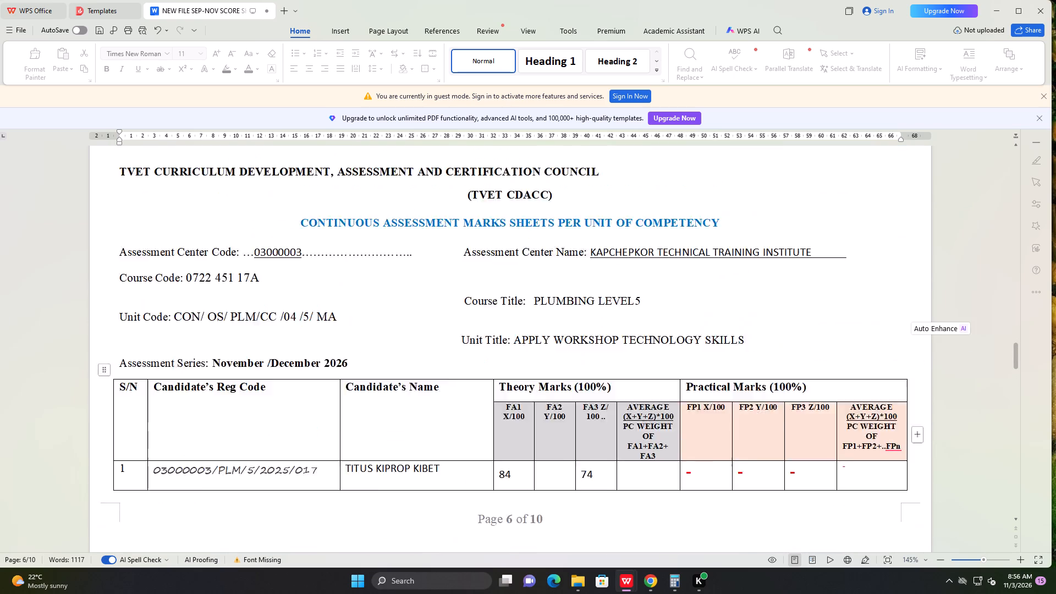
pyautogui.scroll(2, 278, 310)
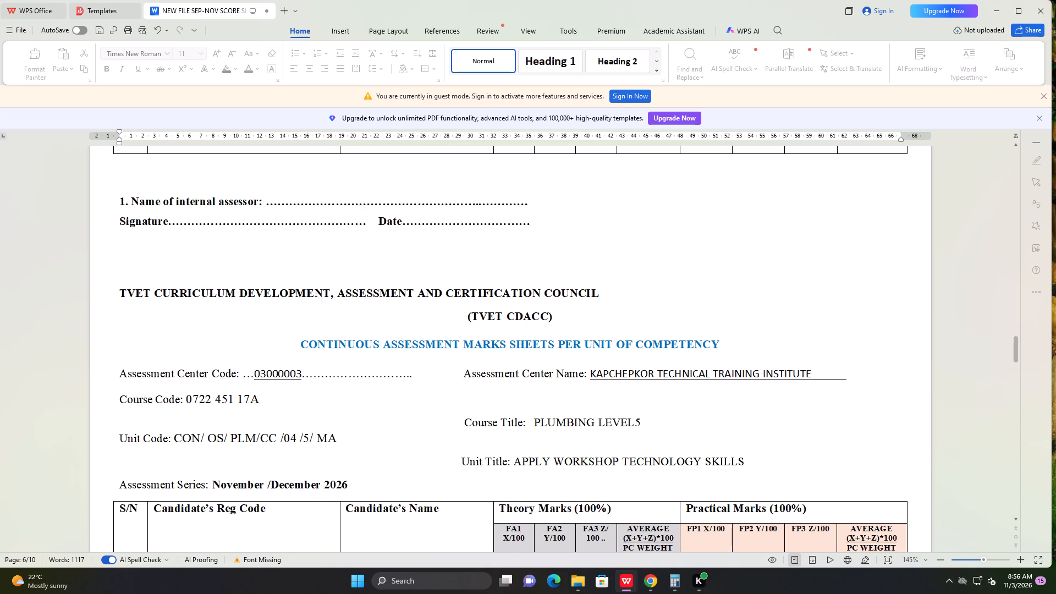
pyautogui.click(448, 258)
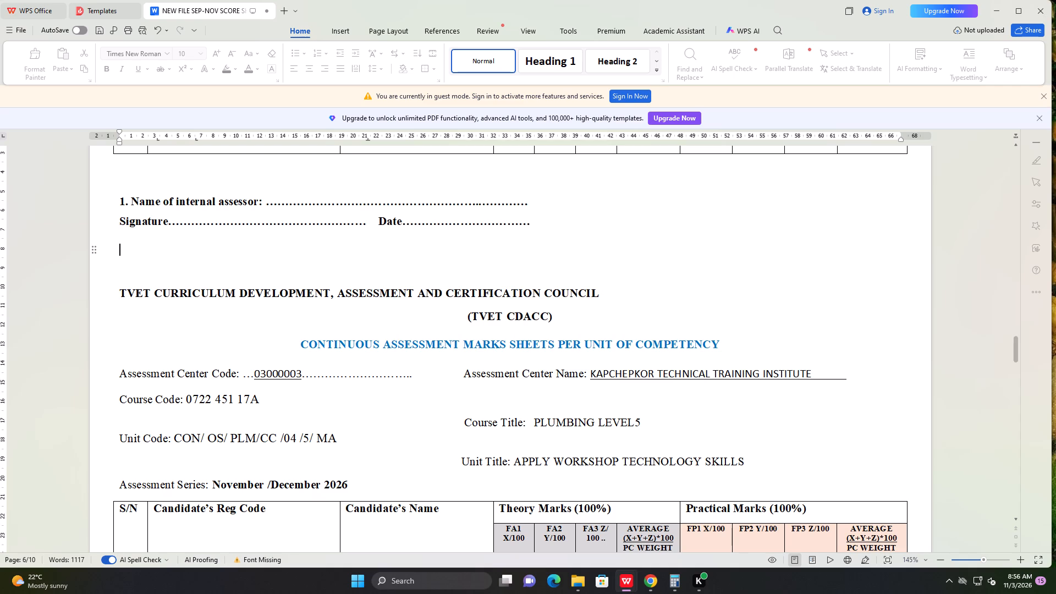
pyautogui.press('Return')
pyautogui.press('Return')
pyautogui.press('Return')
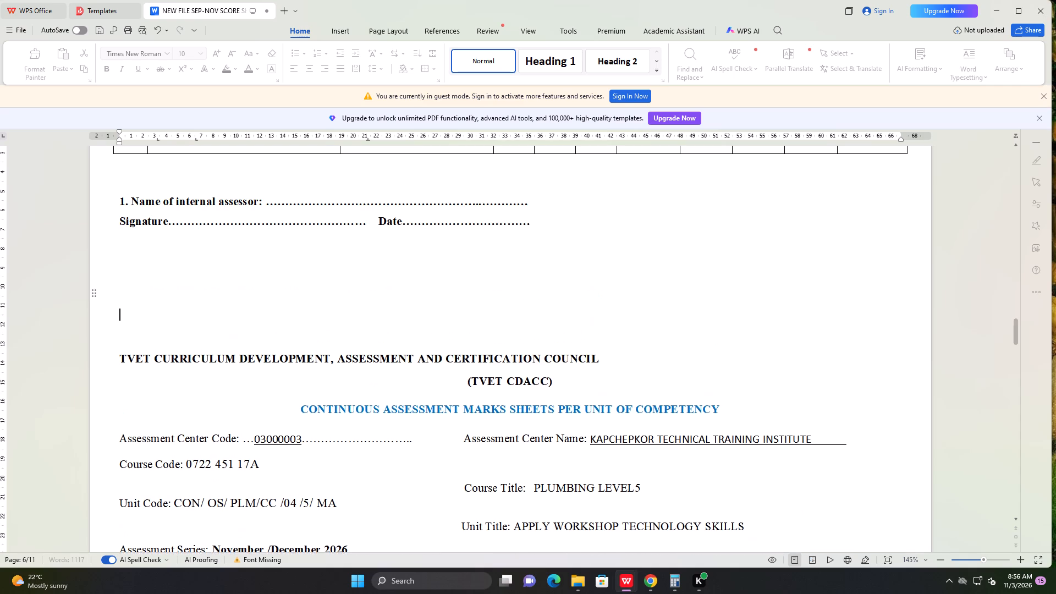
pyautogui.press('Return')
pyautogui.press('Return')
pyautogui.press('Return')
pyautogui.press('Return')
pyautogui.press('Return')
pyautogui.press('Return')
pyautogui.press('Return')
pyautogui.press('Return')
pyautogui.press('Return')
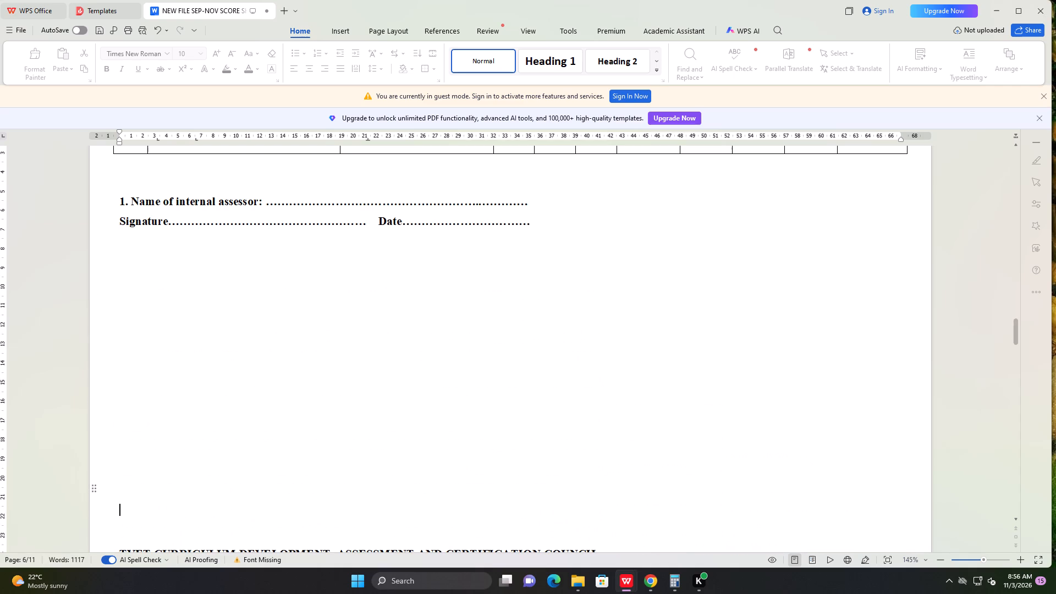
pyautogui.press('Return')
pyautogui.scroll(-4, 504, 274)
pyautogui.press('Return')
pyautogui.press('Return')
pyautogui.press('Return')
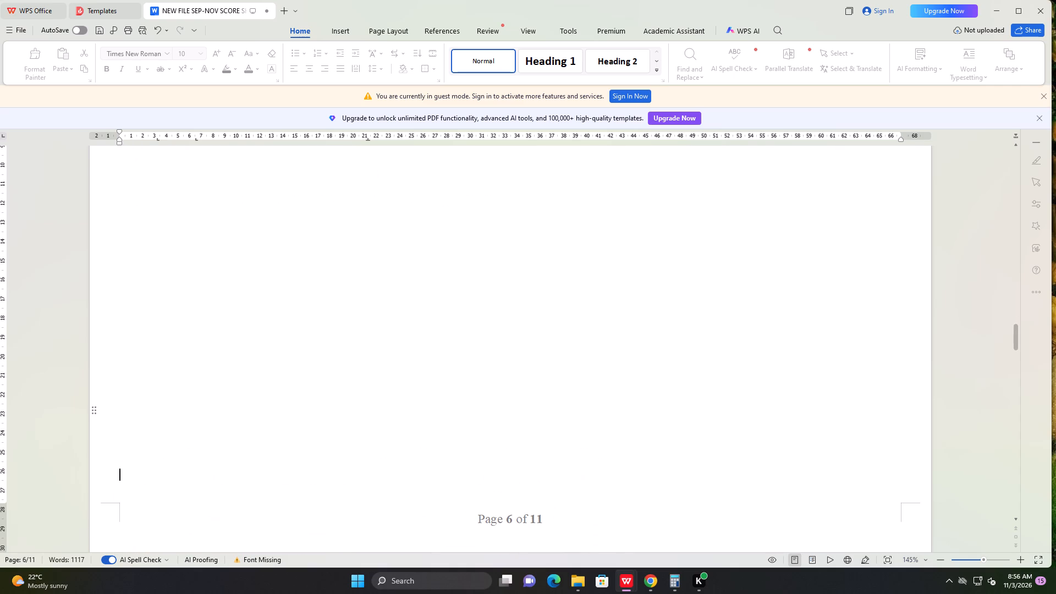
pyautogui.scroll(-4, 502, 274)
pyautogui.press('Return')
pyautogui.press('Return')
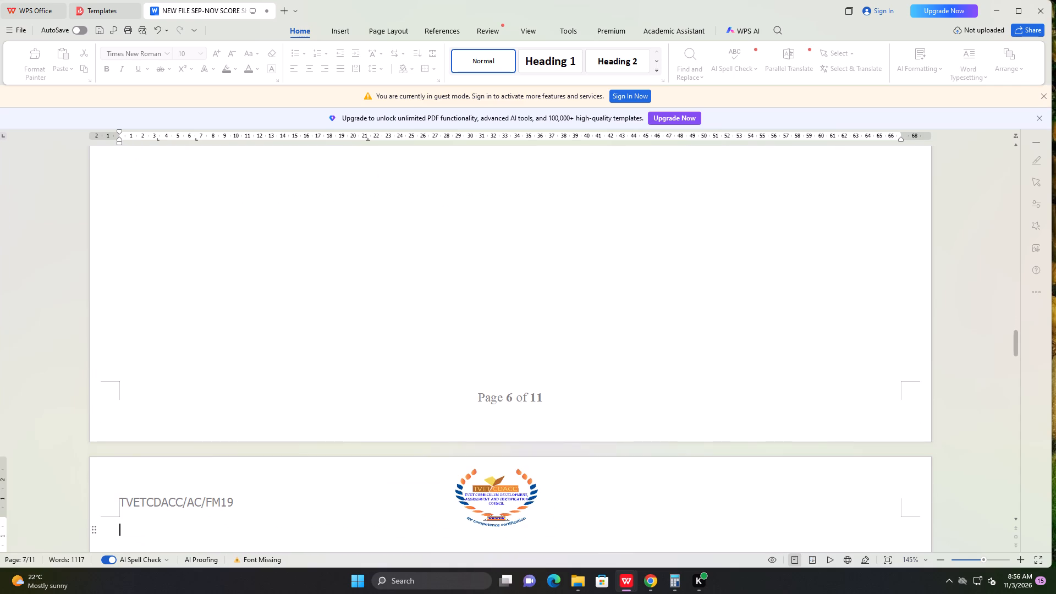
pyautogui.press('Return')
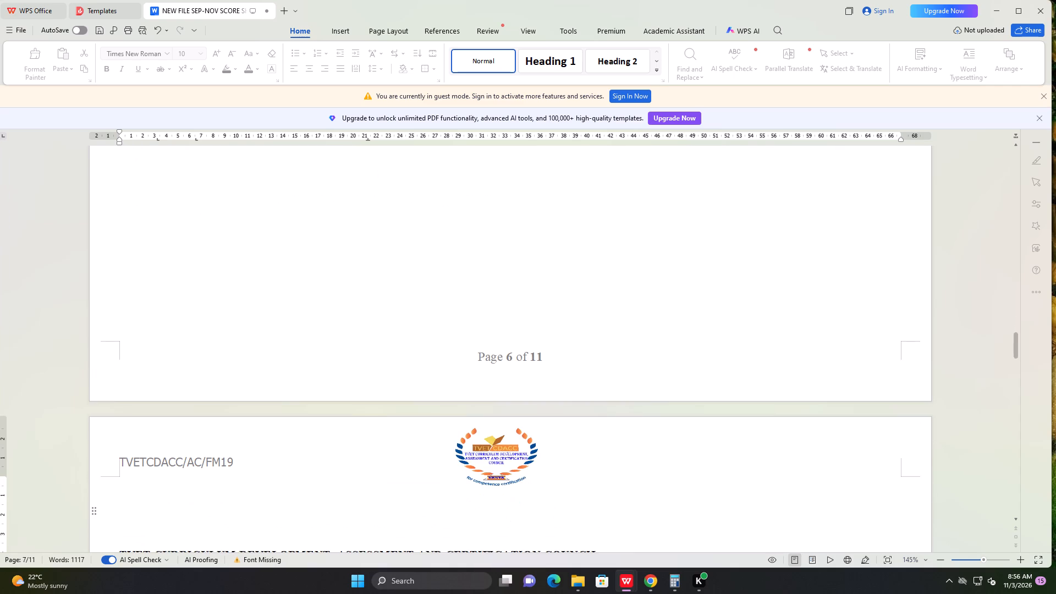
# Examine the layout of the preceding mark sheets from page 5 back to page 1, including page 2's signature lines.
pyautogui.scroll(4, 507, 272)
pyautogui.scroll(17, 509, 272)
pyautogui.scroll(5, 513, 272)
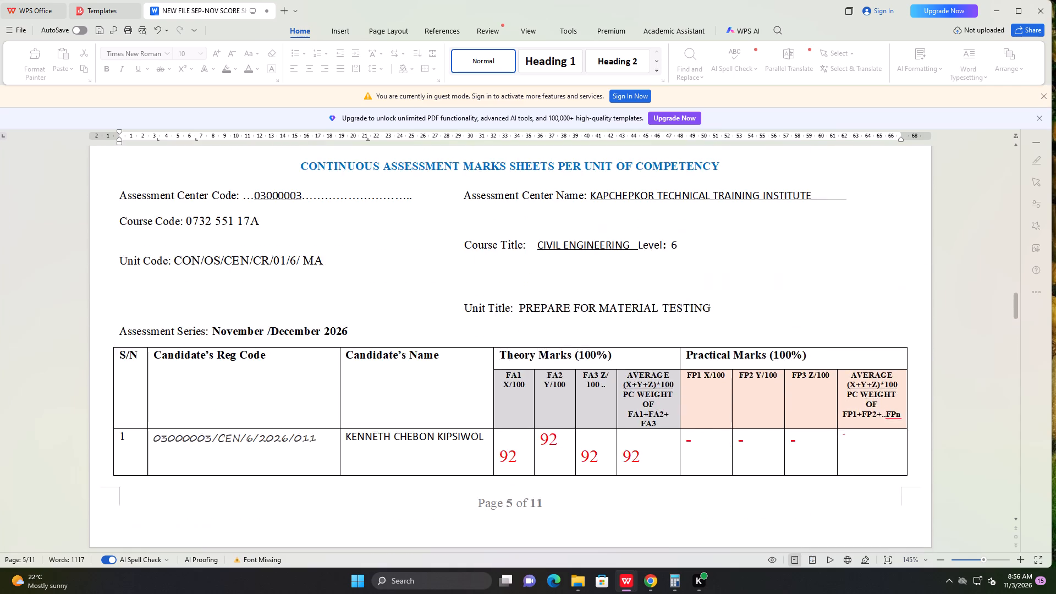
pyautogui.scroll(5, 513, 272)
pyautogui.scroll(6, 516, 218)
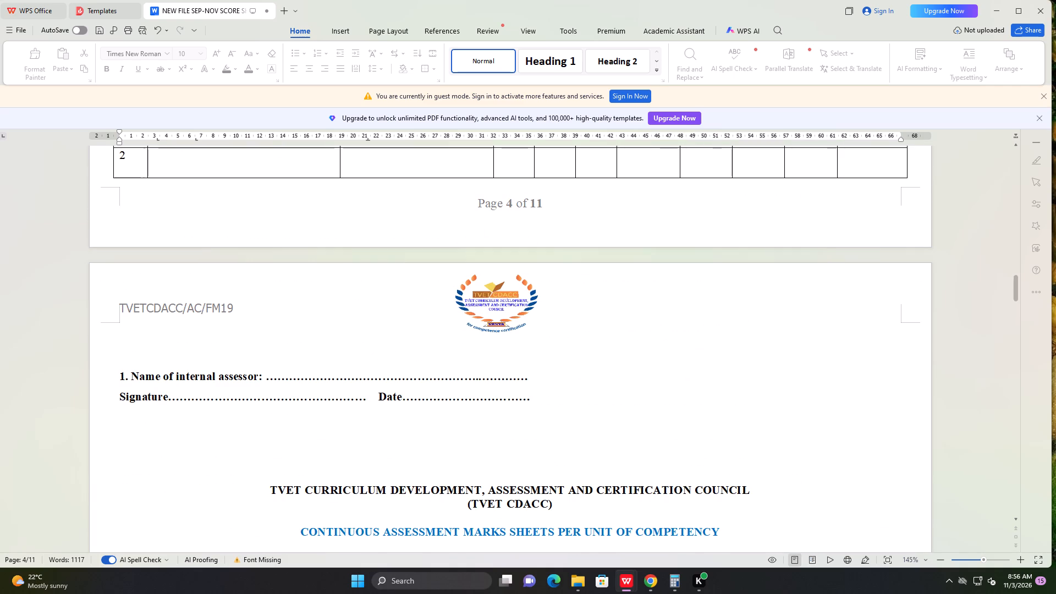
pyautogui.scroll(18, 497, 398)
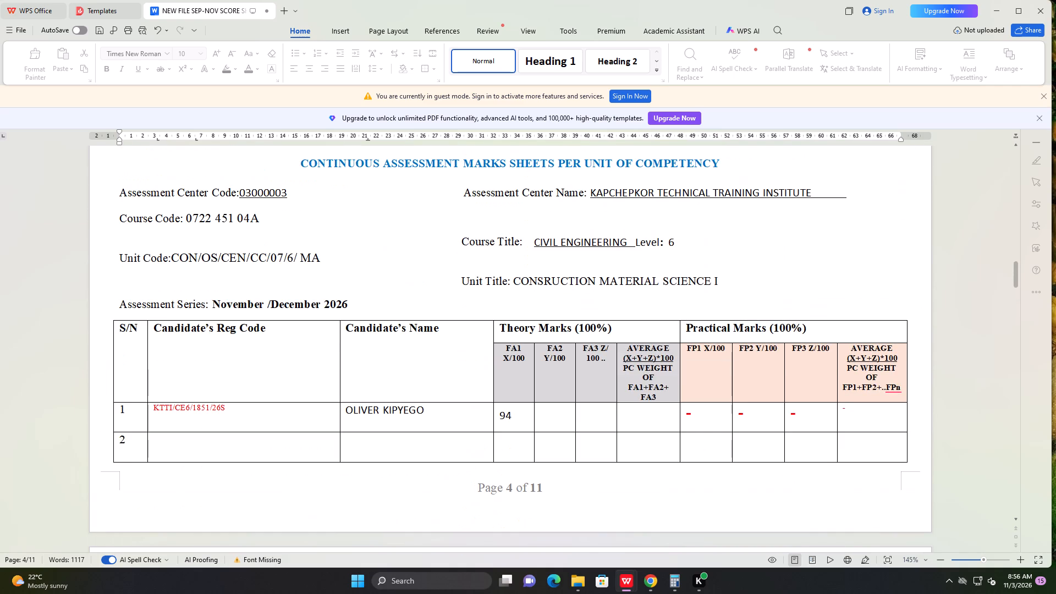
pyautogui.scroll(19, 492, 404)
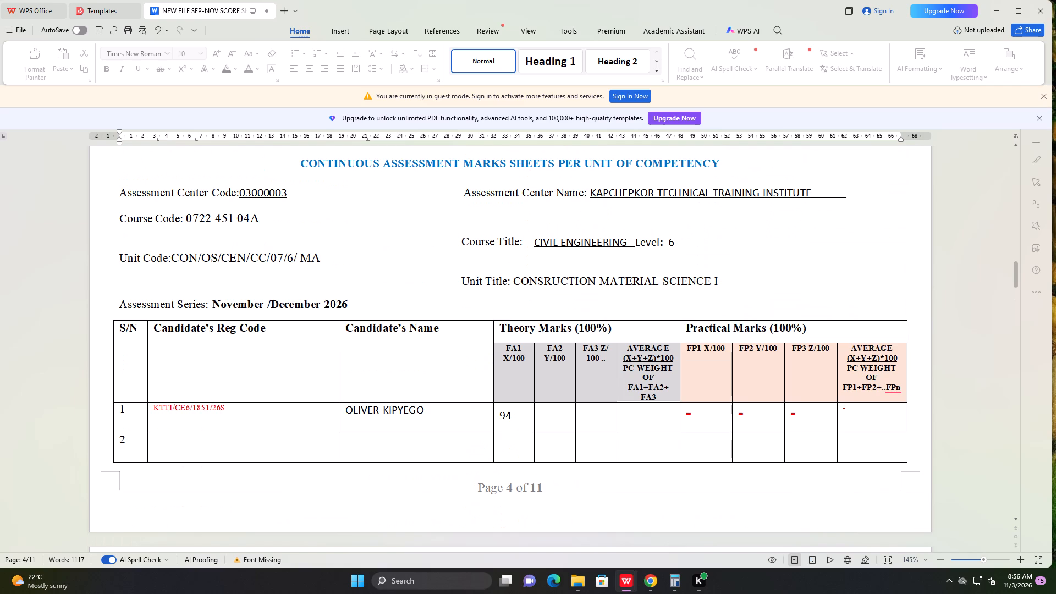
pyautogui.scroll(20, 446, 329)
pyautogui.scroll(11, 446, 329)
pyautogui.scroll(18, 492, 404)
pyautogui.scroll(-12, 422, 333)
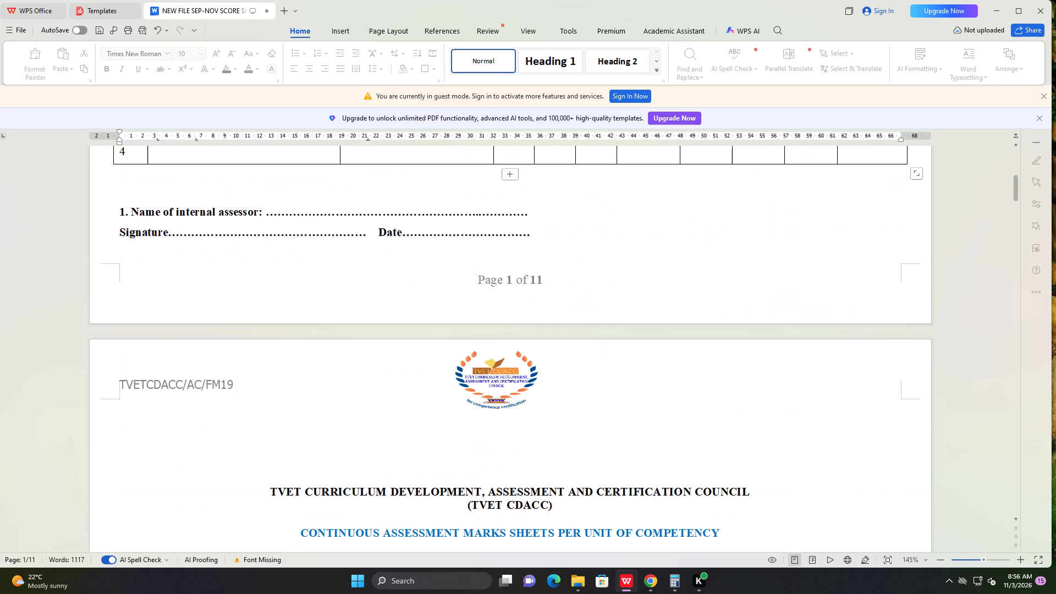
pyautogui.scroll(-6, 420, 335)
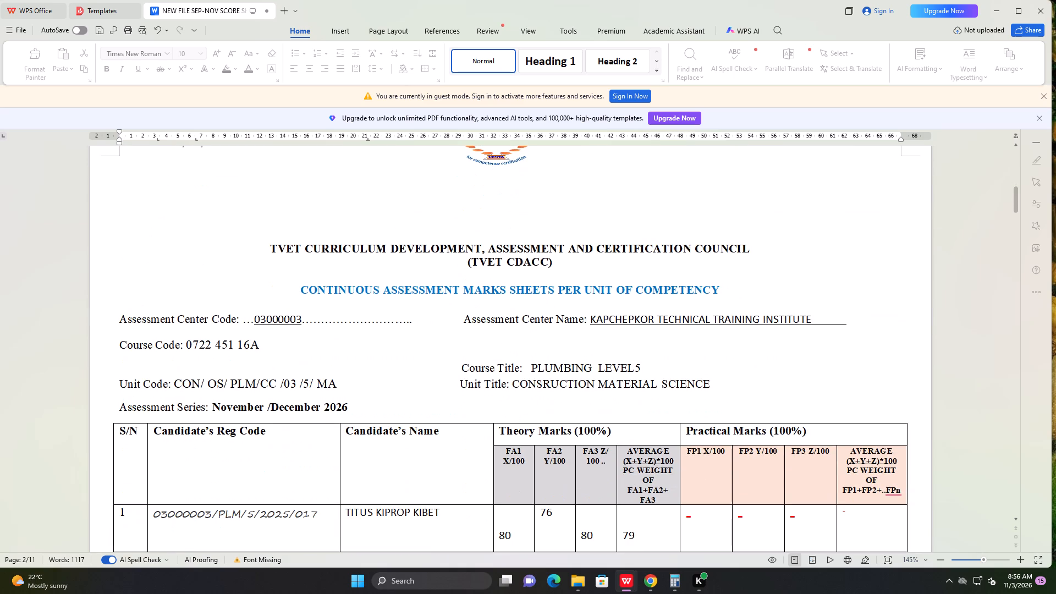
pyautogui.scroll(3, 441, 367)
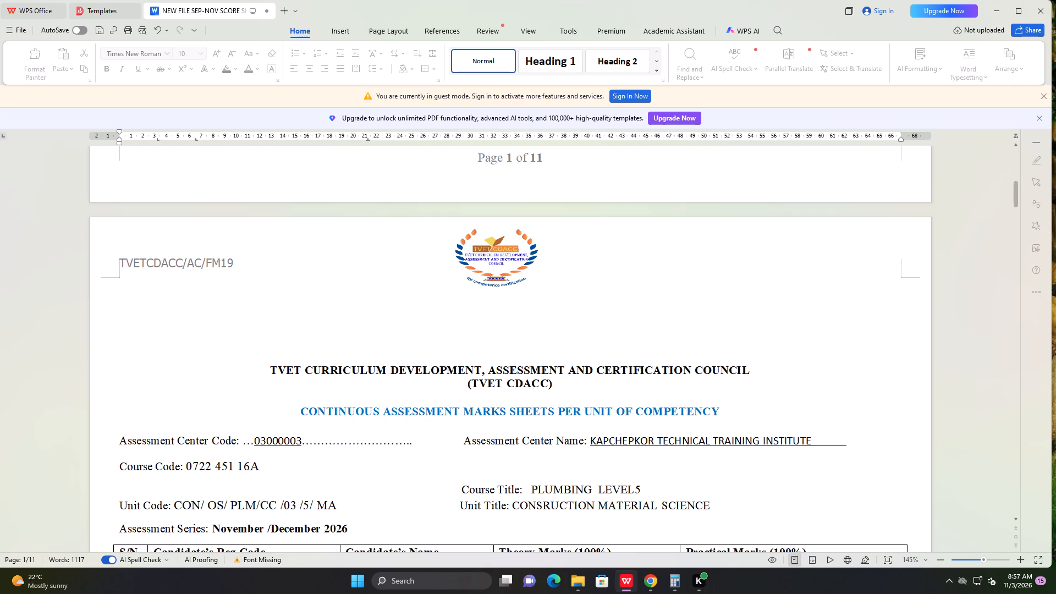
pyautogui.scroll(-10, 467, 450)
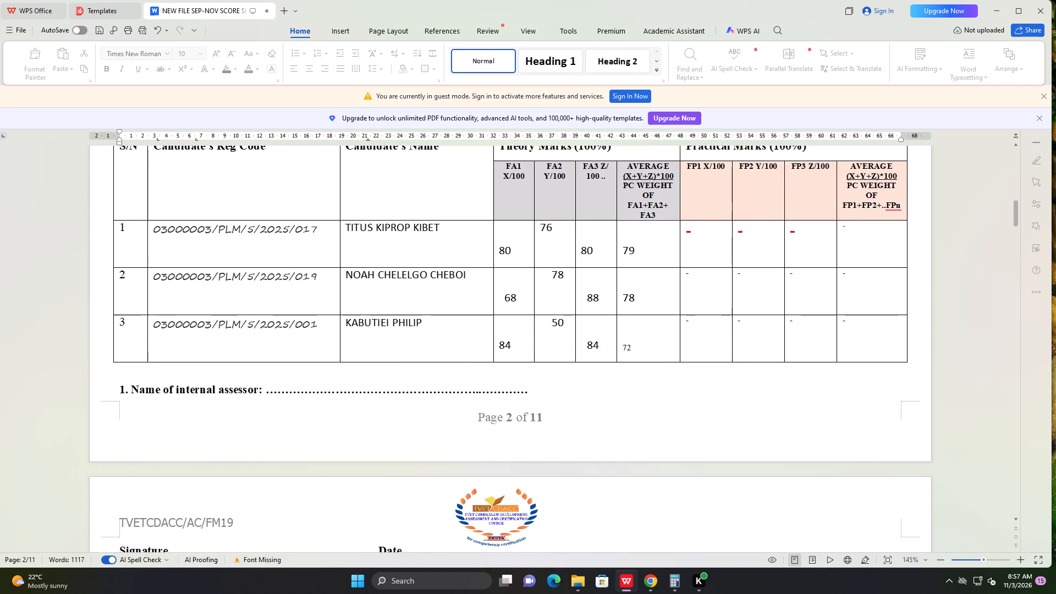
pyautogui.scroll(-3, 380, 460)
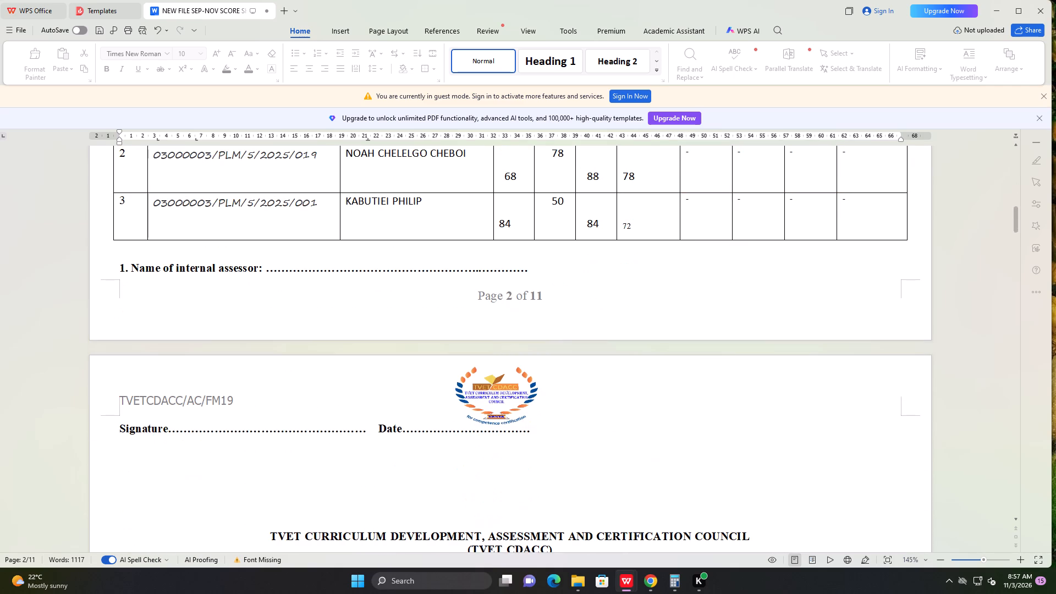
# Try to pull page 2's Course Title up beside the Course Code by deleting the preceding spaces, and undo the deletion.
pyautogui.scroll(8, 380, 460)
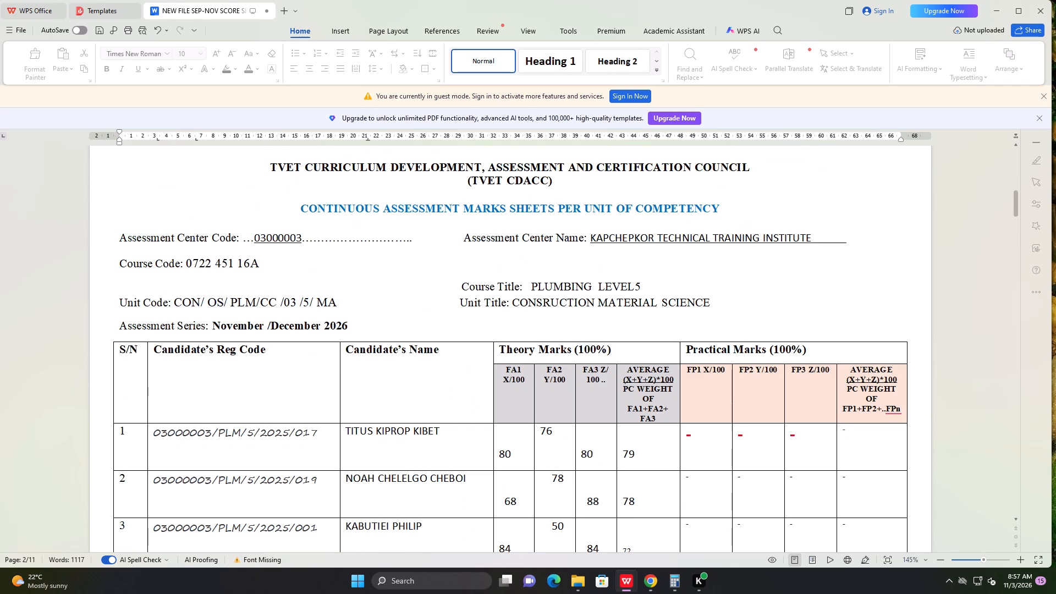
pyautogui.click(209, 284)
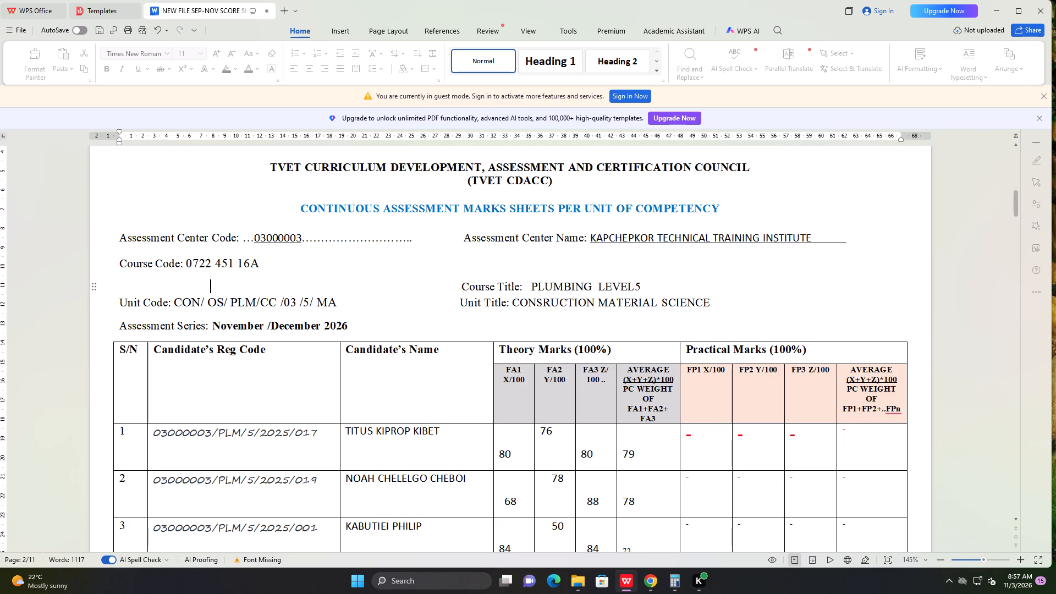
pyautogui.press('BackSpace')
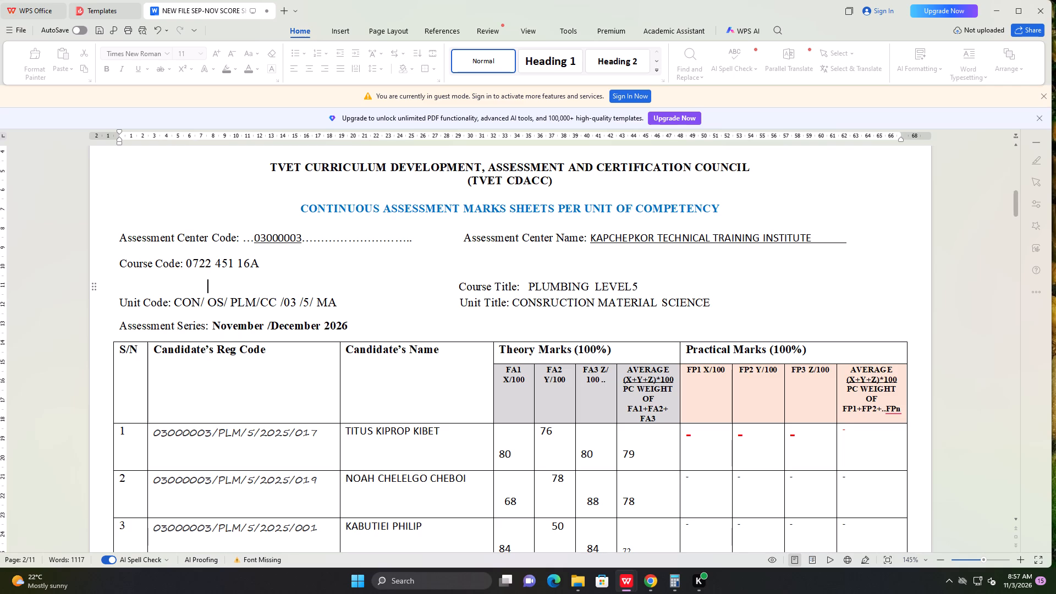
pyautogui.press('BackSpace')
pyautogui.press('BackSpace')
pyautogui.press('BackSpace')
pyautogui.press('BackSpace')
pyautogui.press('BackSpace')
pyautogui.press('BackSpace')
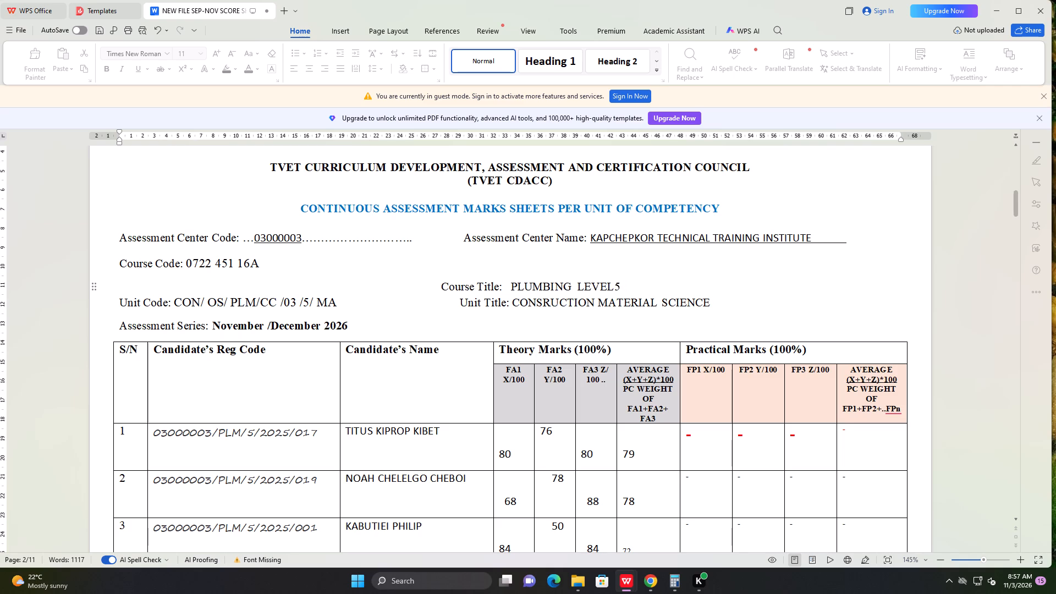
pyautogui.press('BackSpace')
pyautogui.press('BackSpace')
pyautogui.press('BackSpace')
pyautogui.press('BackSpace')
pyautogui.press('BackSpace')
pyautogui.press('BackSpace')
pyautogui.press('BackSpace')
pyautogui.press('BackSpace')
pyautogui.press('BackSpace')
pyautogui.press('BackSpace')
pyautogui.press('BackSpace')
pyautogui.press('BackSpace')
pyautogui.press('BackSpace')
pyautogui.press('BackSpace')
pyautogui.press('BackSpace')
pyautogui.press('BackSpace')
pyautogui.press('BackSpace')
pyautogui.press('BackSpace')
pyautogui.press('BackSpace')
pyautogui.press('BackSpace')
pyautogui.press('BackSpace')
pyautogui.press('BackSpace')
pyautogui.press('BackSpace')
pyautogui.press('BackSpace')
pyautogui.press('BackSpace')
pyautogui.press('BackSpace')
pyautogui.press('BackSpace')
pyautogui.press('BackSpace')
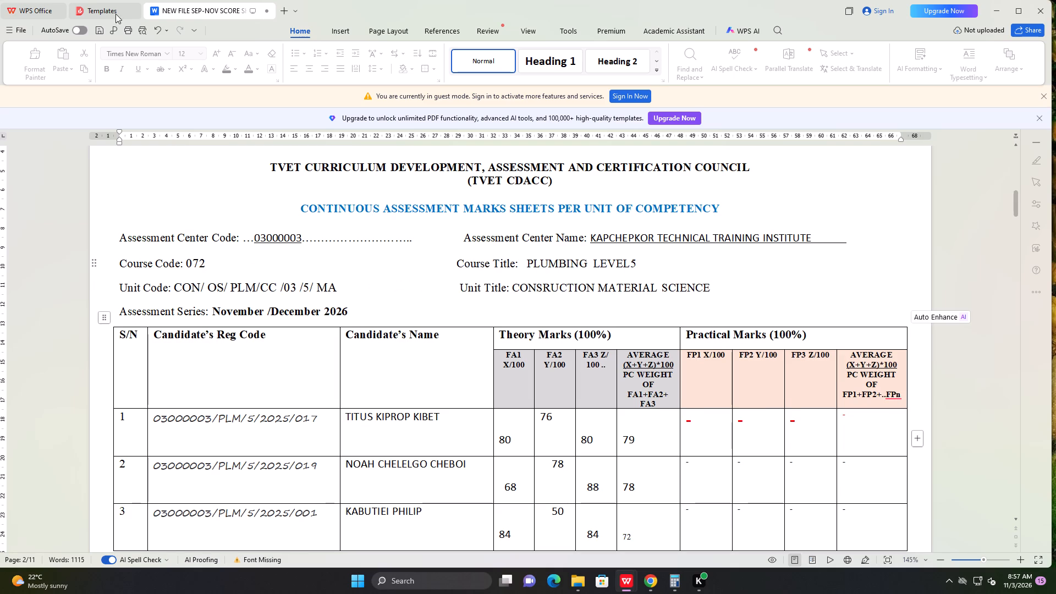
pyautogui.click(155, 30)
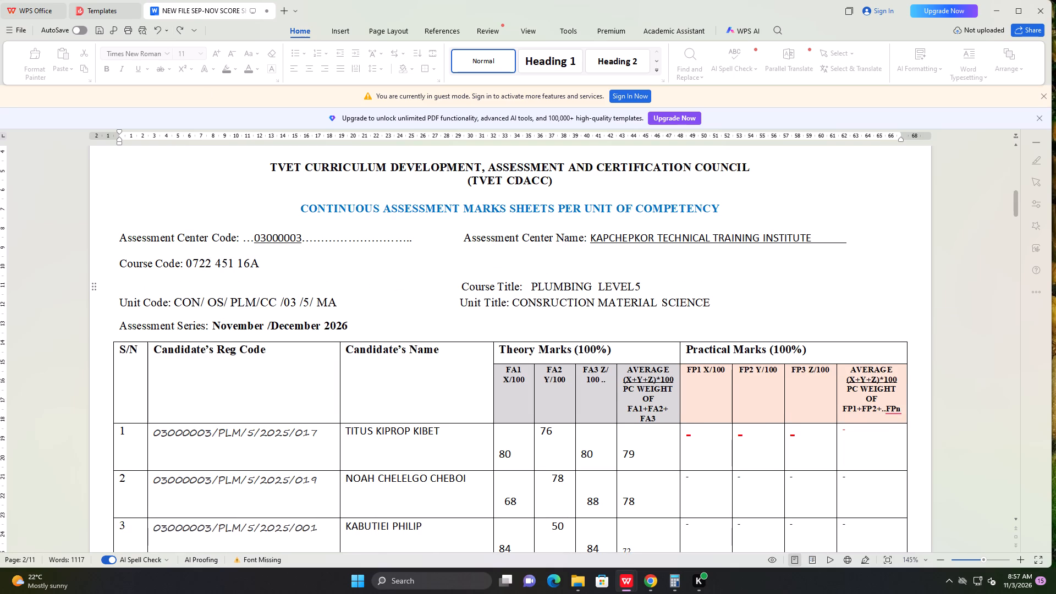
# Join page 2's Unit Code line onto the end of the Course Title line, separated by four spaces.
pyautogui.click(118, 304)
pyautogui.press('BackSpace')
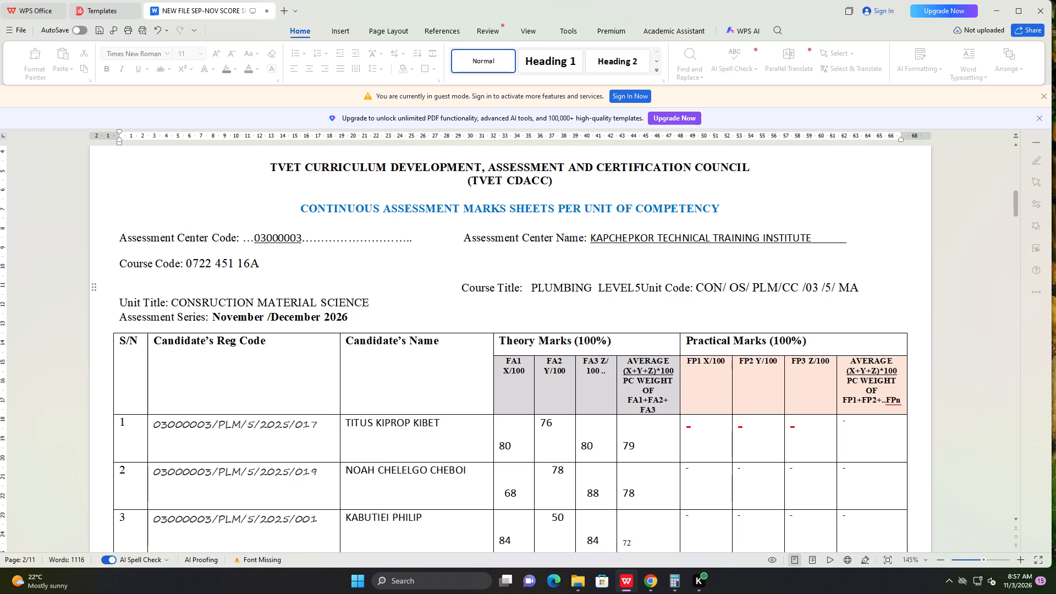
pyautogui.press('space')
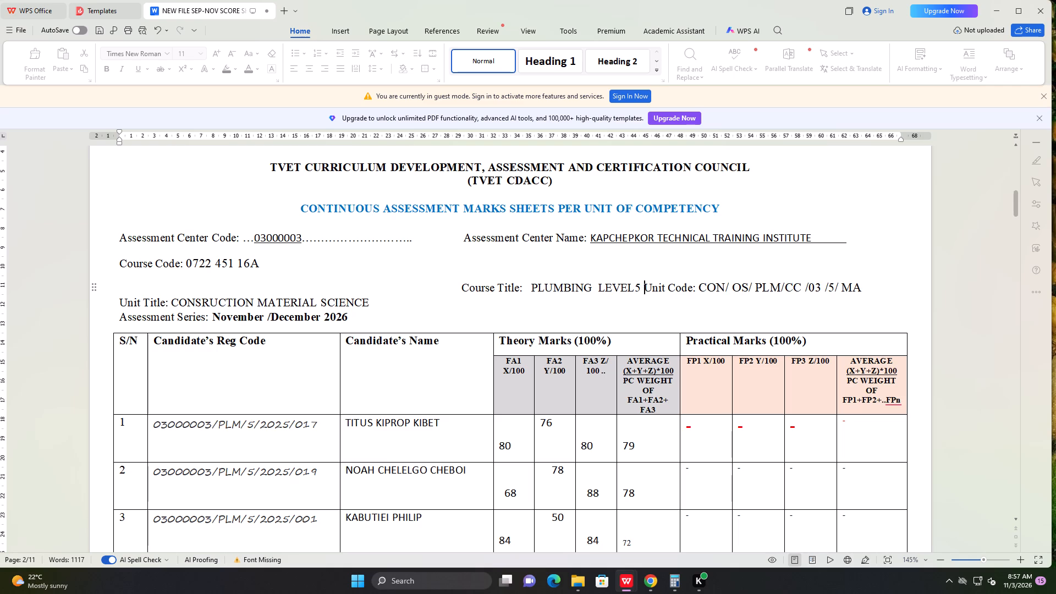
pyautogui.press('space')
pyautogui.press('space')
pyautogui.press('space')
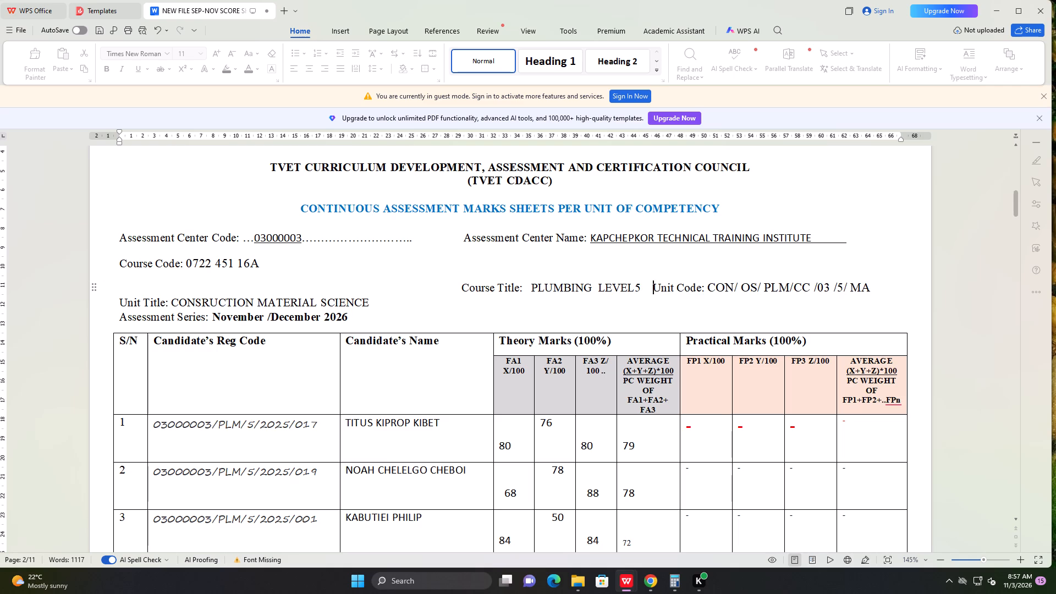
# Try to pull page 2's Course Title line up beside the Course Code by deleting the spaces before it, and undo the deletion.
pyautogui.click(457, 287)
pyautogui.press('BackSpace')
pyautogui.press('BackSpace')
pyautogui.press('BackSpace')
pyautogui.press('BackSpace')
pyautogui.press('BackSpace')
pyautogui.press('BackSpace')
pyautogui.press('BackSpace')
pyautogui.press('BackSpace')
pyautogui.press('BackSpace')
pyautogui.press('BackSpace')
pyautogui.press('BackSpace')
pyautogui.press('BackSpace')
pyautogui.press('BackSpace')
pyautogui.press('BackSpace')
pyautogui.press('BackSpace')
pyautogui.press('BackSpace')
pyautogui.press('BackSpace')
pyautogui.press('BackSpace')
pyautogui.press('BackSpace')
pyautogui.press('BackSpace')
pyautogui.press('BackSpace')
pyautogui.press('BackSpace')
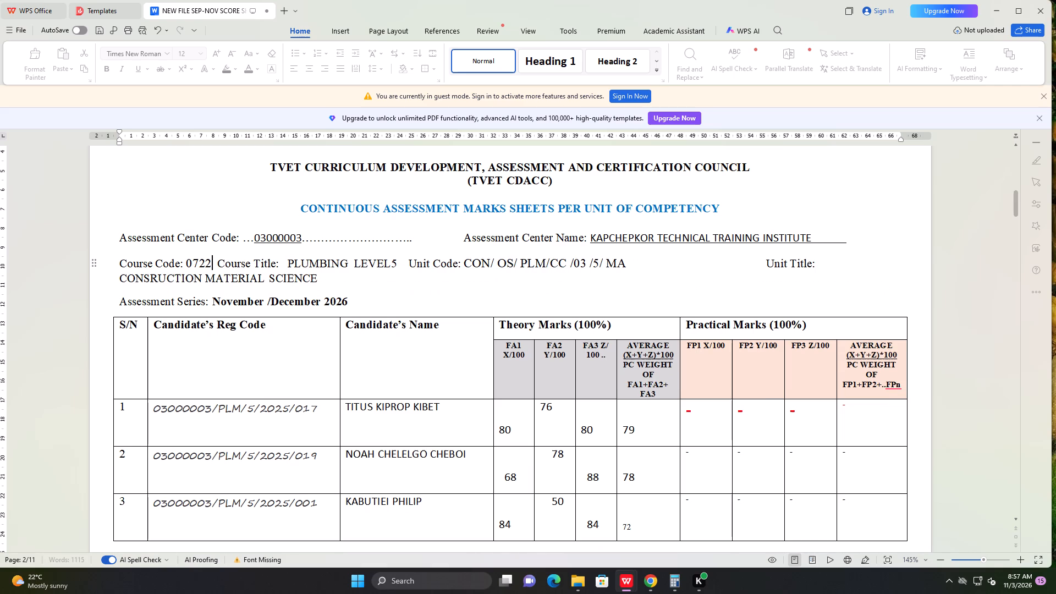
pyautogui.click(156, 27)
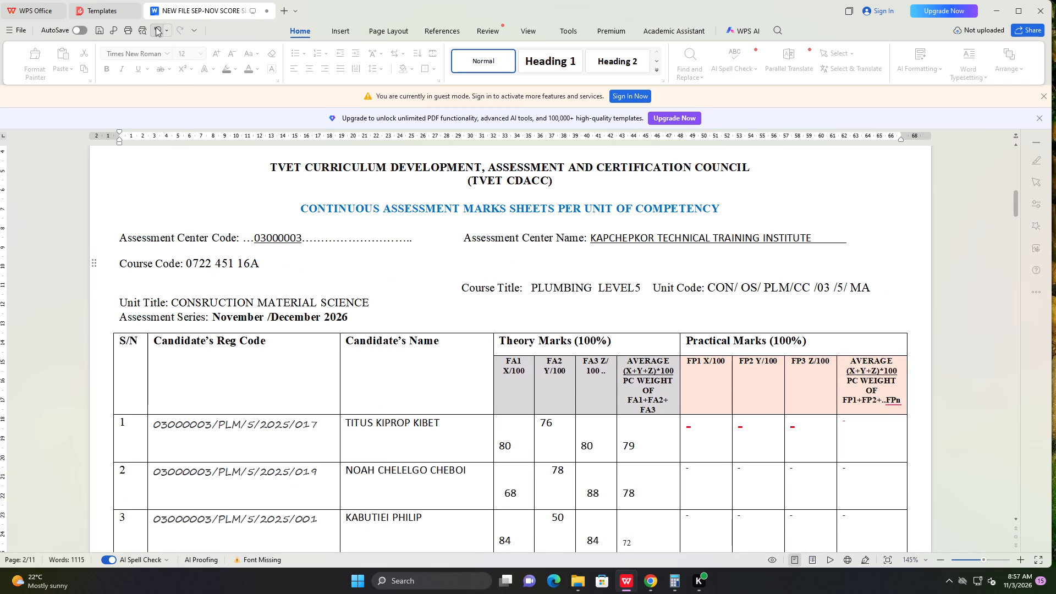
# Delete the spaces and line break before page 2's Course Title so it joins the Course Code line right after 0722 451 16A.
pyautogui.press('BackSpace')
pyautogui.press('BackSpace')
pyautogui.press('BackSpace')
pyautogui.press('BackSpace')
pyautogui.press('BackSpace')
pyautogui.press('BackSpace')
pyautogui.press('BackSpace')
pyautogui.press('BackSpace')
pyautogui.press('BackSpace')
pyautogui.press('BackSpace')
pyautogui.press('BackSpace')
pyautogui.press('BackSpace')
pyautogui.press('BackSpace')
pyautogui.press('BackSpace')
pyautogui.press('BackSpace')
pyautogui.press('BackSpace')
pyautogui.press('BackSpace')
pyautogui.press('BackSpace')
pyautogui.press('BackSpace')
pyautogui.press('BackSpace')
pyautogui.press('BackSpace')
pyautogui.press('BackSpace')
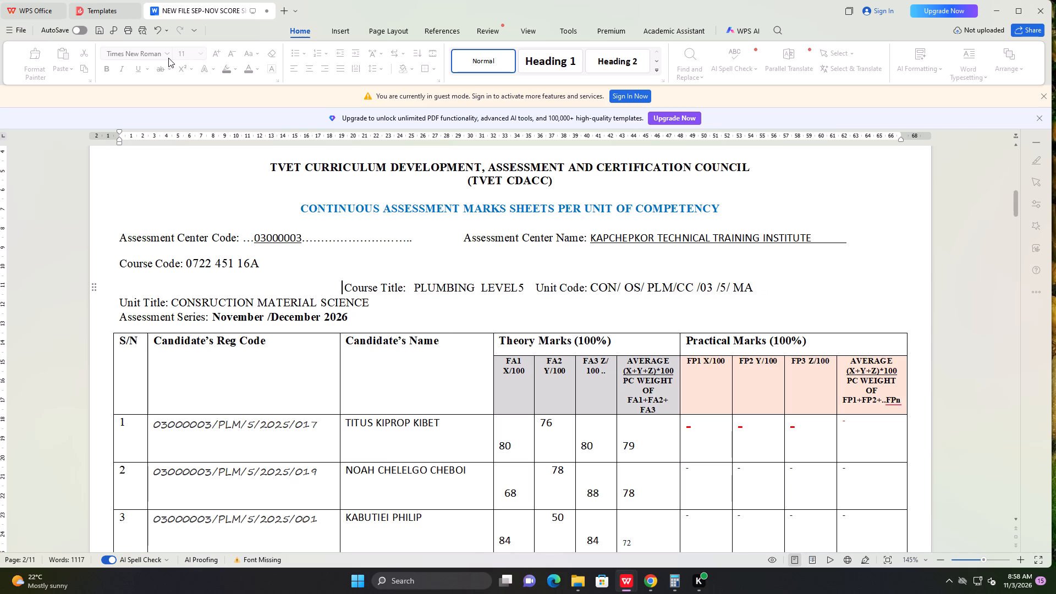
pyautogui.press('BackSpace')
pyautogui.press('BackSpace')
pyautogui.press('BackSpace')
pyautogui.press('BackSpace')
pyautogui.press('BackSpace')
pyautogui.press('BackSpace')
pyautogui.press('BackSpace')
pyautogui.press('BackSpace')
pyautogui.press('BackSpace')
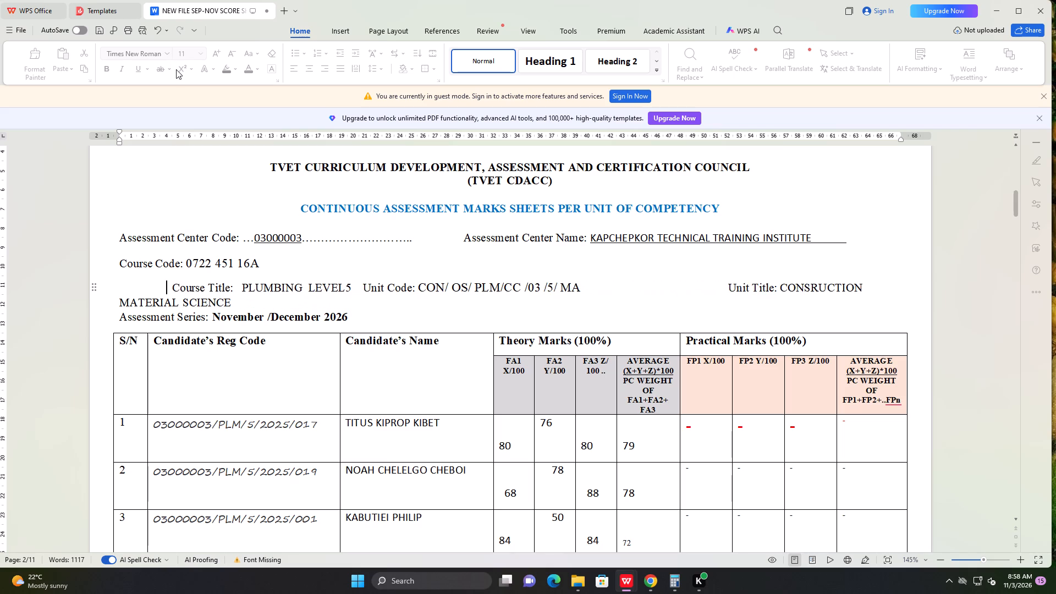
pyautogui.press('BackSpace')
pyautogui.press('BackSpace')
pyautogui.press('BackSpace')
pyautogui.press('BackSpace')
pyautogui.press('BackSpace')
pyautogui.press('BackSpace')
pyautogui.press('BackSpace')
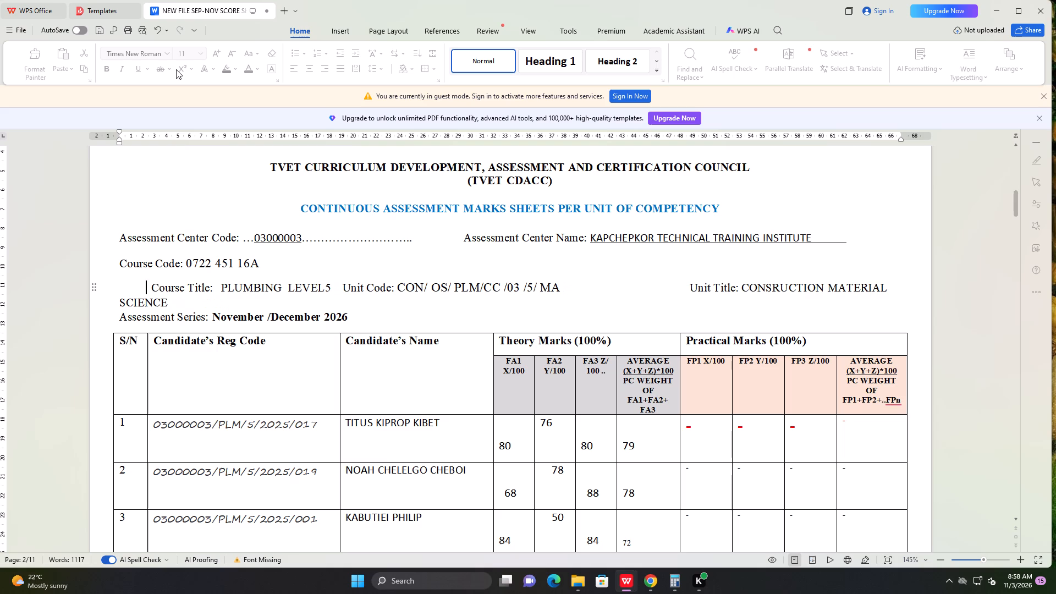
pyautogui.press('BackSpace')
pyautogui.press('BackSpace')
pyautogui.press('BackSpace')
pyautogui.press('BackSpace')
pyautogui.press('BackSpace')
pyautogui.press('BackSpace')
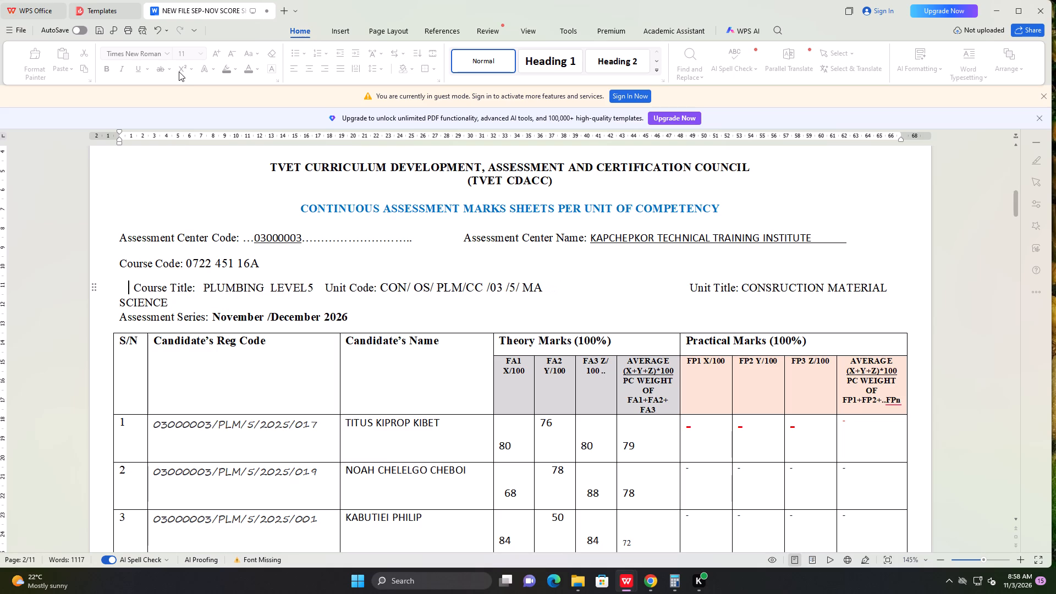
pyautogui.press('BackSpace')
pyautogui.press('BackSpace')
pyautogui.press('BackSpace')
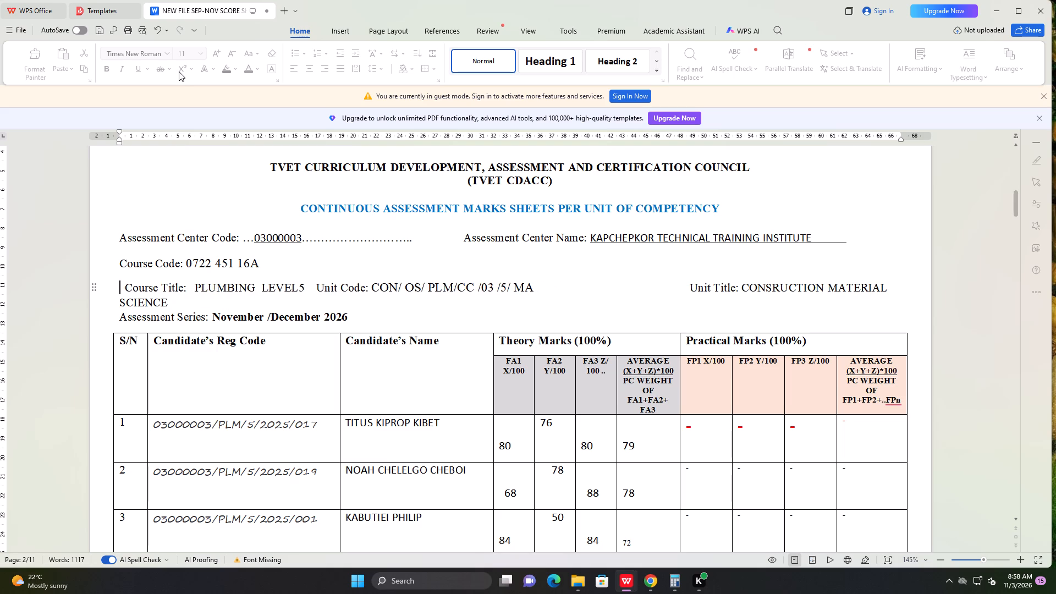
pyautogui.press('BackSpace')
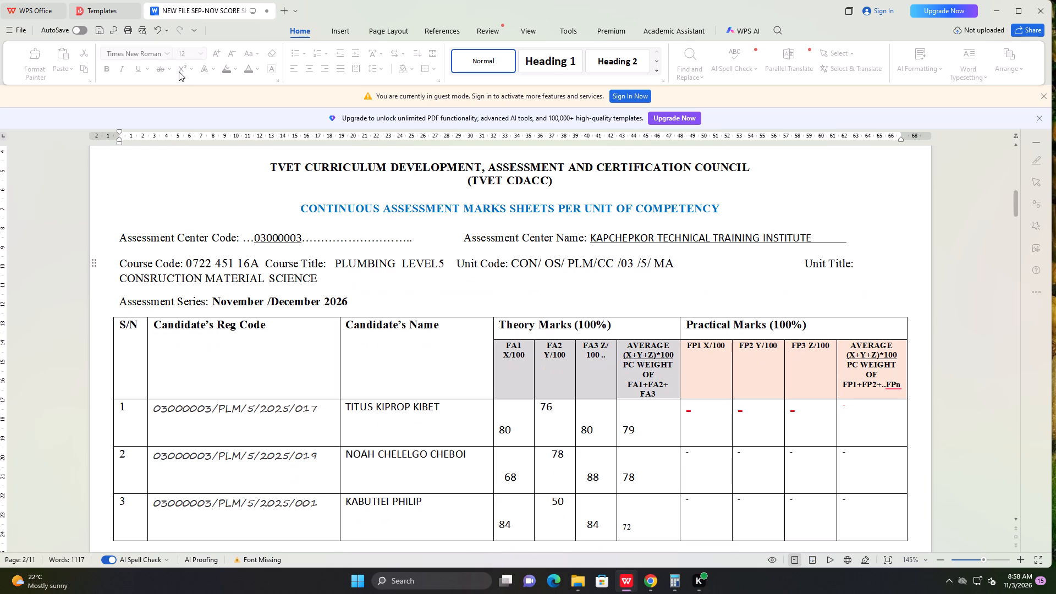
# Insert 18 spaces between the Course Code and the Course Title on page 2.
pyautogui.press('space')
pyautogui.press('space')
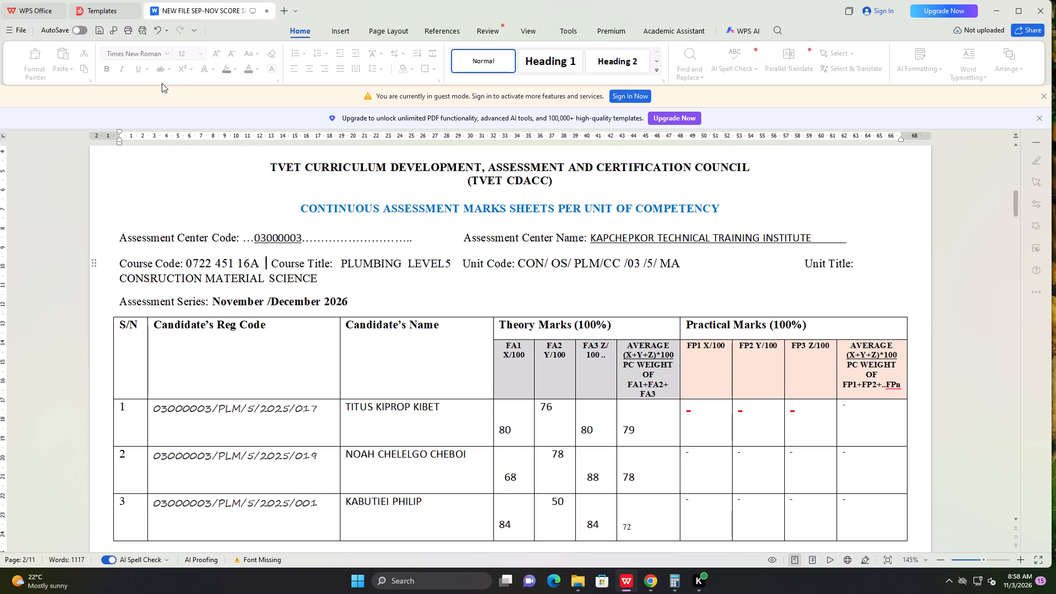
pyautogui.press('space')
pyautogui.press('space')
pyautogui.press('space')
pyautogui.press('space')
pyautogui.press('space')
pyautogui.press('space')
pyautogui.press('space')
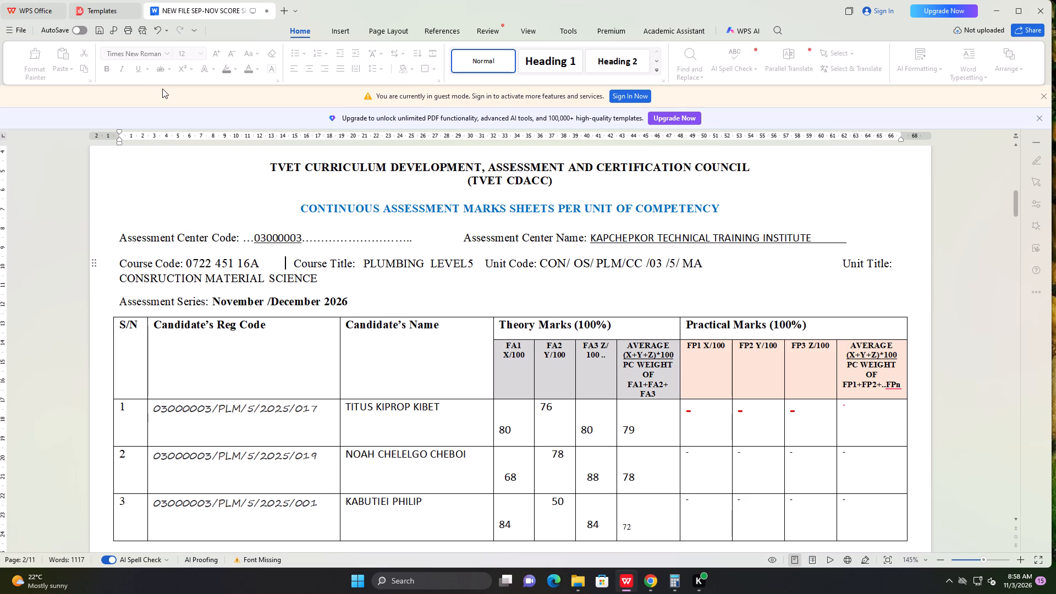
pyautogui.press('space')
pyautogui.press('space')
pyautogui.press('space')
pyautogui.press('space')
pyautogui.press('space')
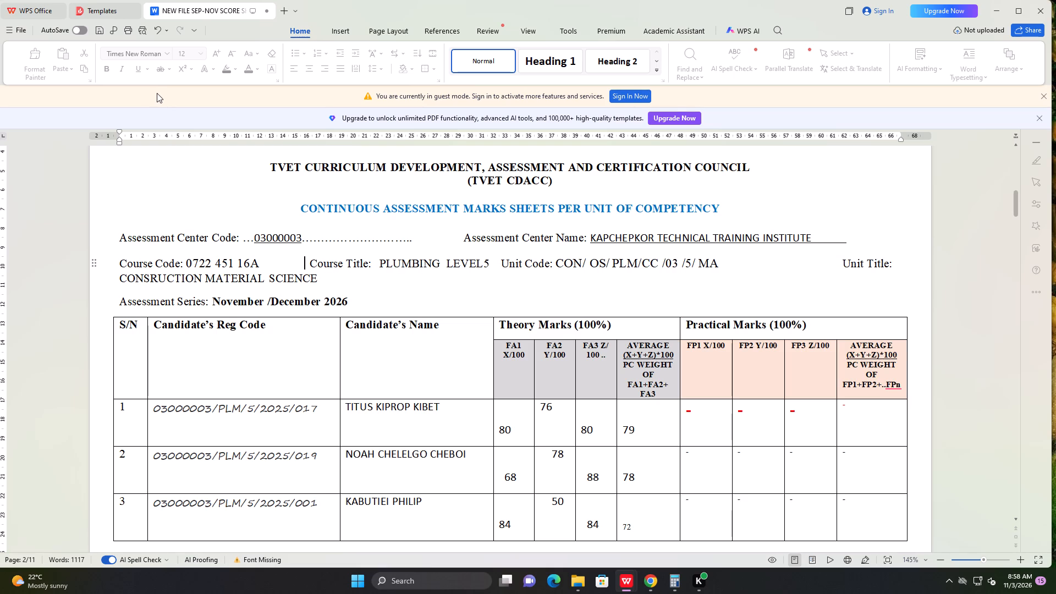
pyautogui.press('space')
pyautogui.press('space')
pyautogui.press('space')
pyautogui.press('space')
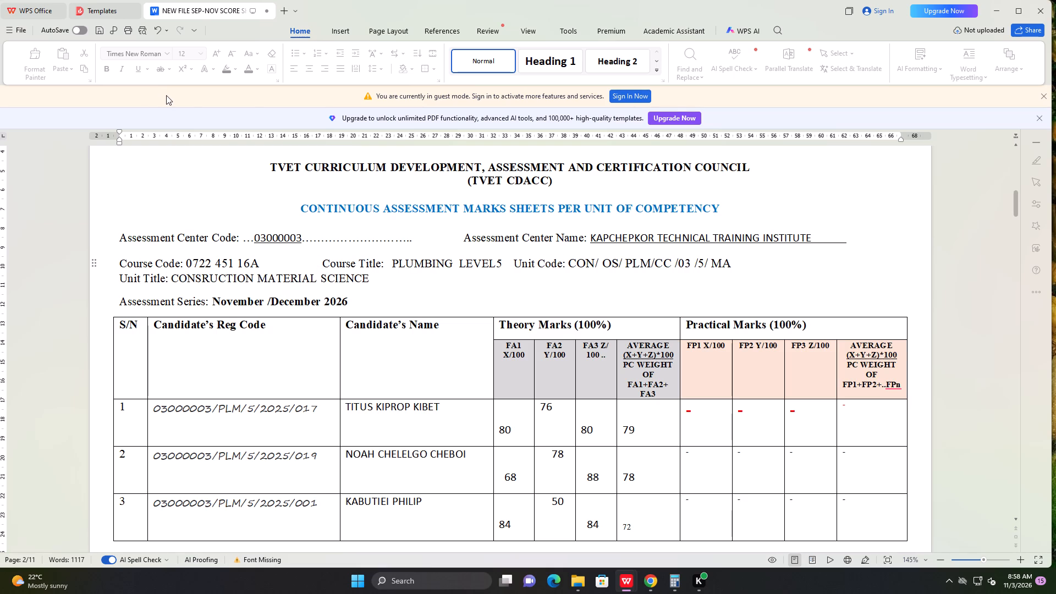
# Insert 44 spaces between the Course Title and the Unit Code on page 2's combined header line.
pyautogui.click(513, 265)
pyautogui.press('space')
pyautogui.press('space')
pyautogui.press('space')
pyautogui.press('space')
pyautogui.press('space')
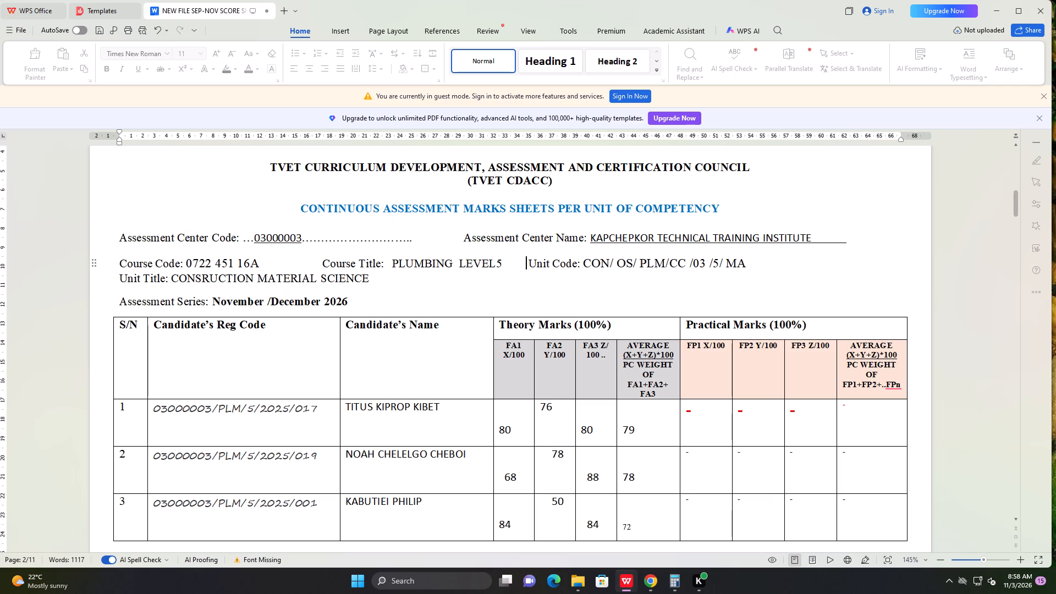
pyautogui.press('space')
pyautogui.press('space')
pyautogui.press('space')
pyautogui.press('space')
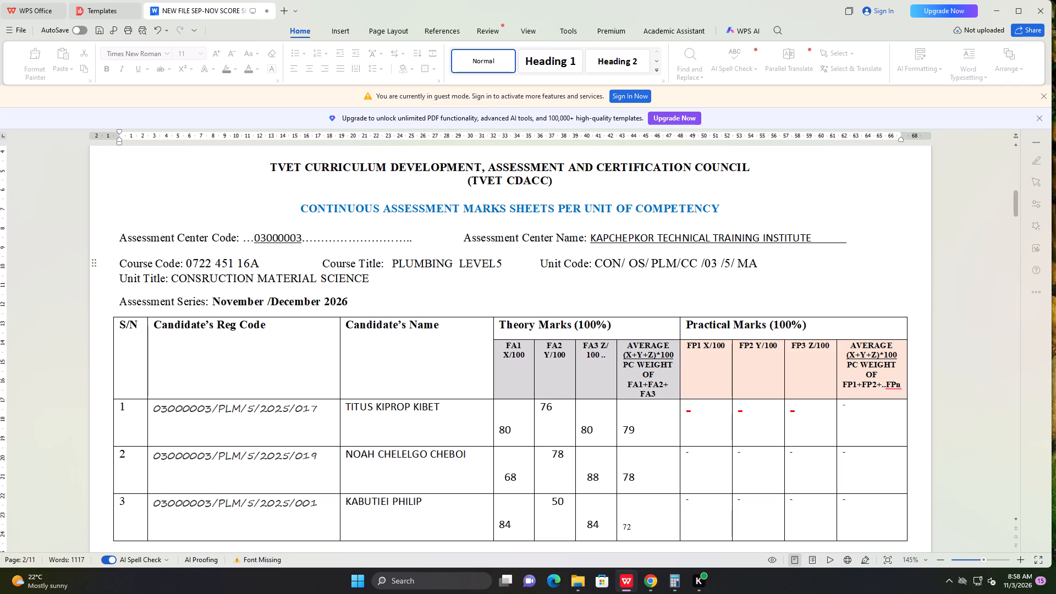
pyautogui.press('space')
pyautogui.press('space')
pyautogui.press('space')
pyautogui.press('space')
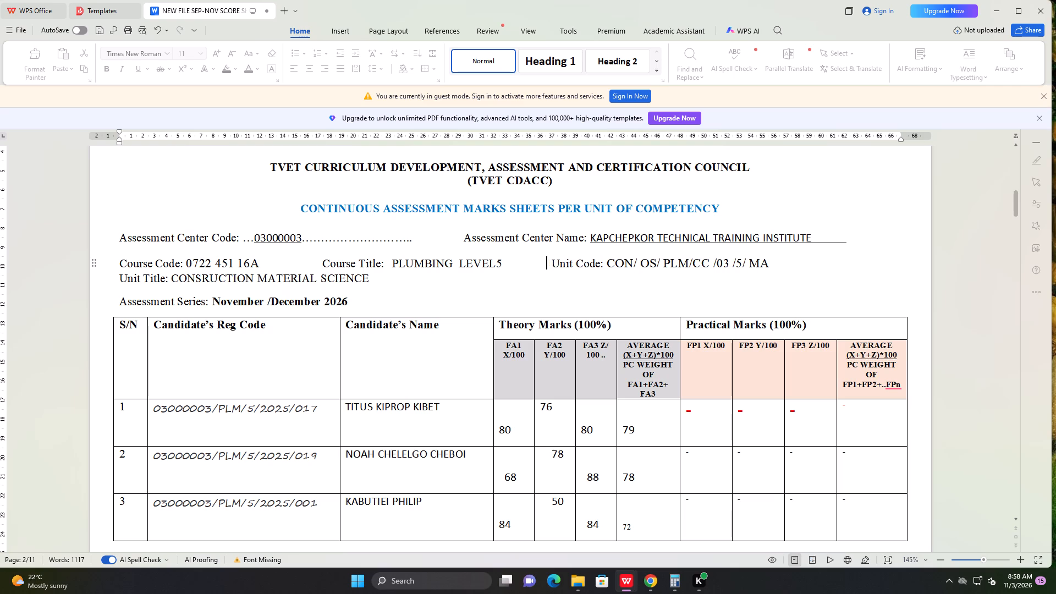
pyautogui.press('space')
pyautogui.press('space')
pyautogui.press('space')
pyautogui.press('space')
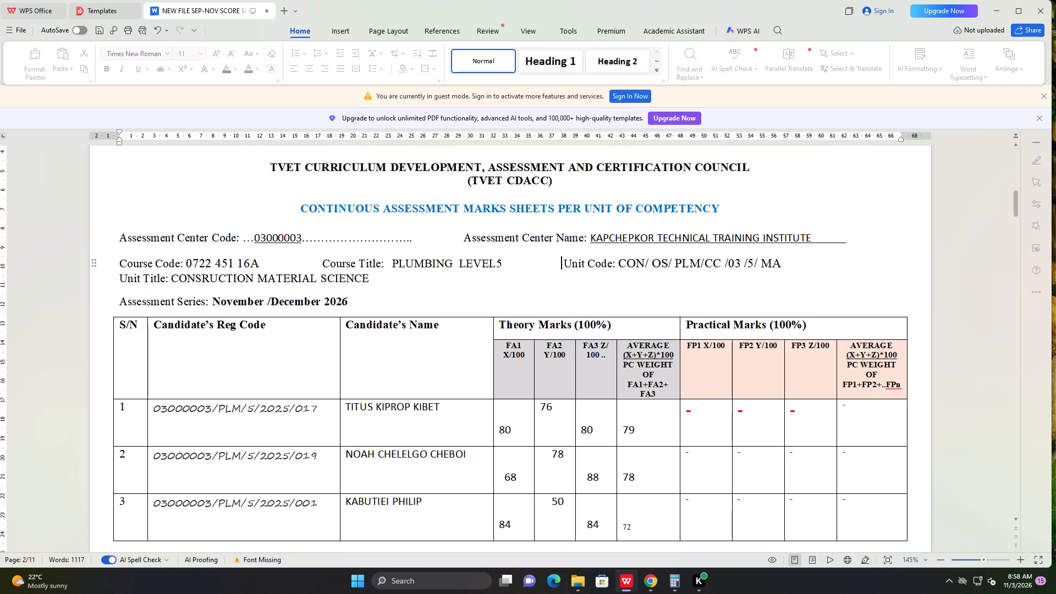
pyautogui.press('space')
pyautogui.press('space')
pyautogui.press('space')
pyautogui.press('space')
pyautogui.press('space')
pyautogui.press('space')
pyautogui.press('space')
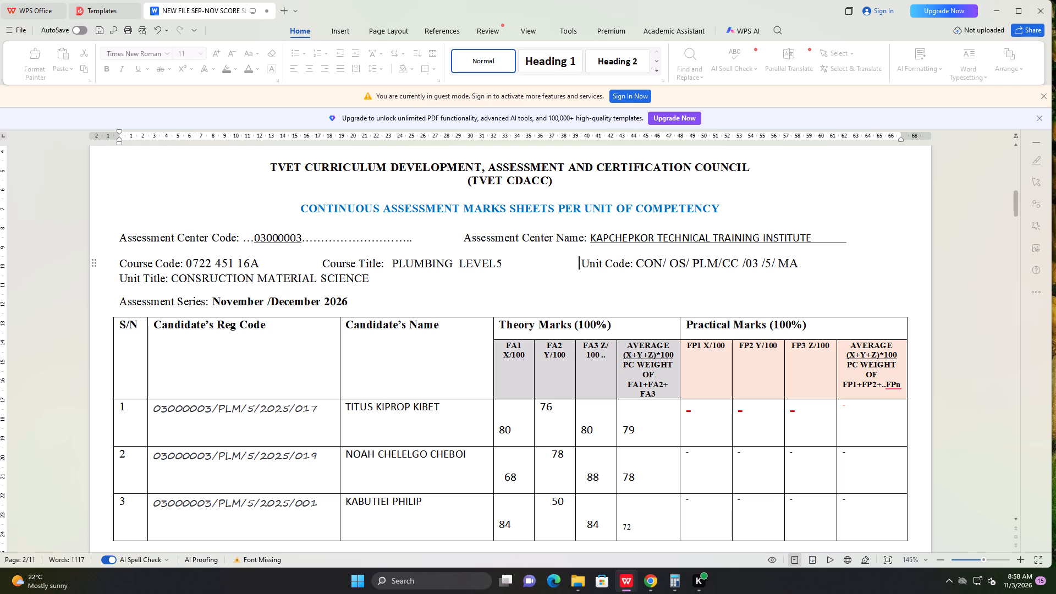
pyautogui.press('space')
pyautogui.press('space')
pyautogui.press('space')
pyautogui.press('space')
pyautogui.press('space')
pyautogui.press('space')
pyautogui.press('space')
pyautogui.press('space')
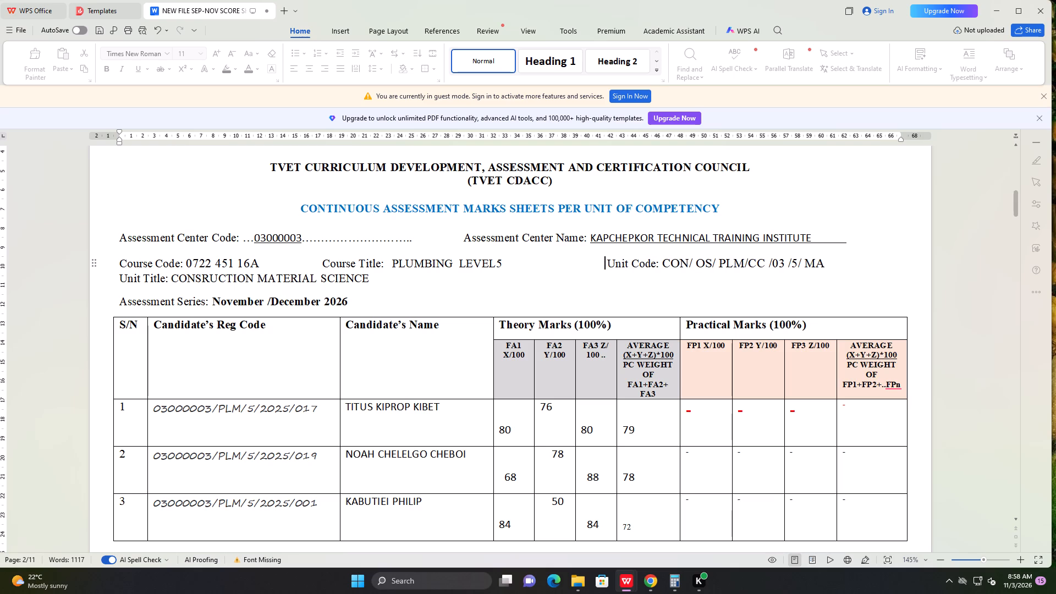
pyautogui.press('space')
pyautogui.press('space')
pyautogui.press('space')
pyautogui.press('space')
pyautogui.press('space')
pyautogui.press('space')
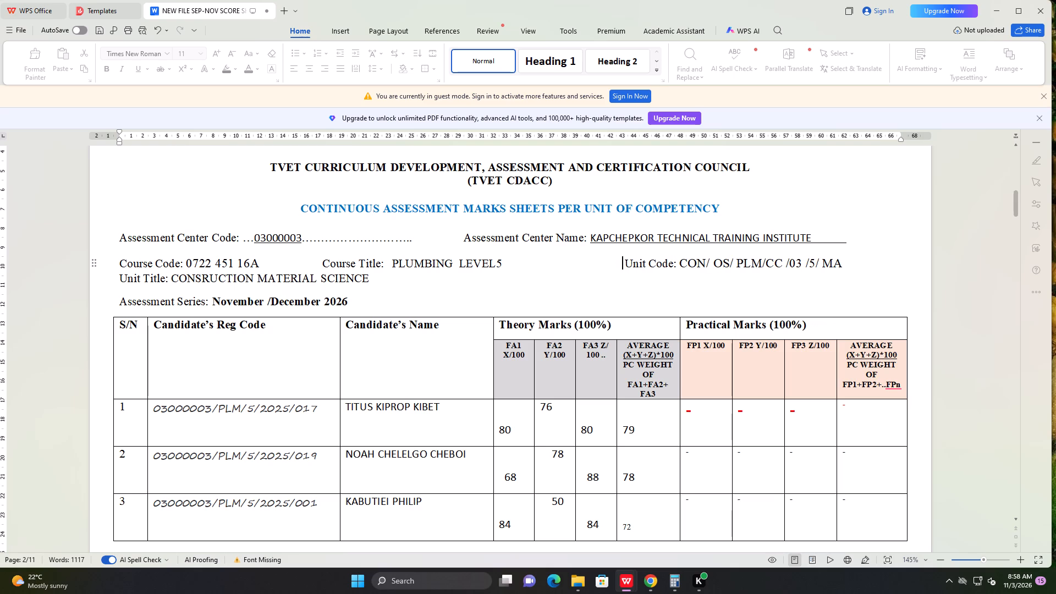
pyautogui.press('space')
pyautogui.press('space')
pyautogui.press('space')
pyautogui.press('space')
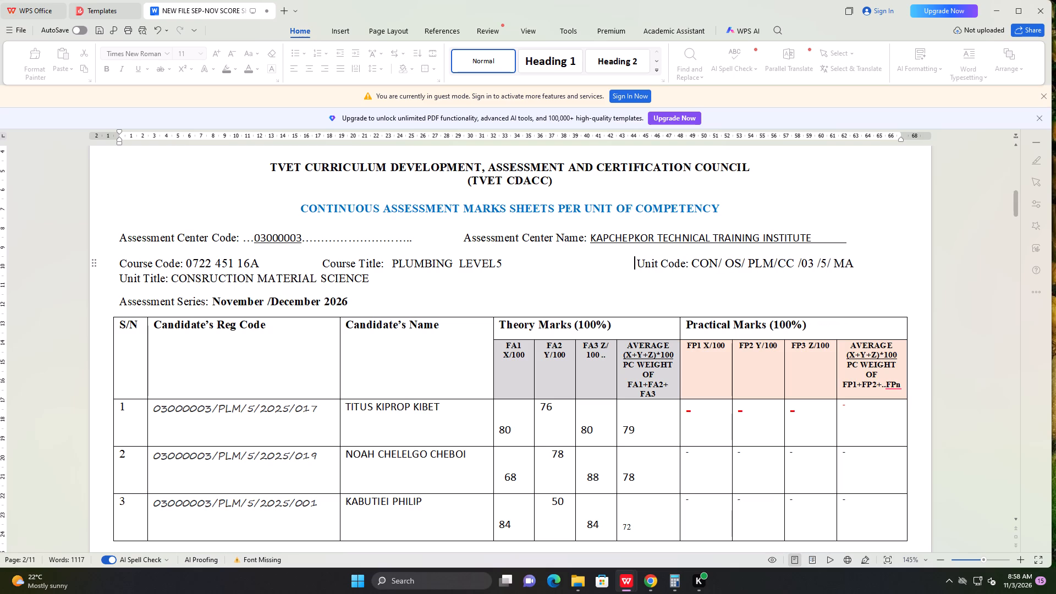
pyautogui.press('space')
pyautogui.press('space')
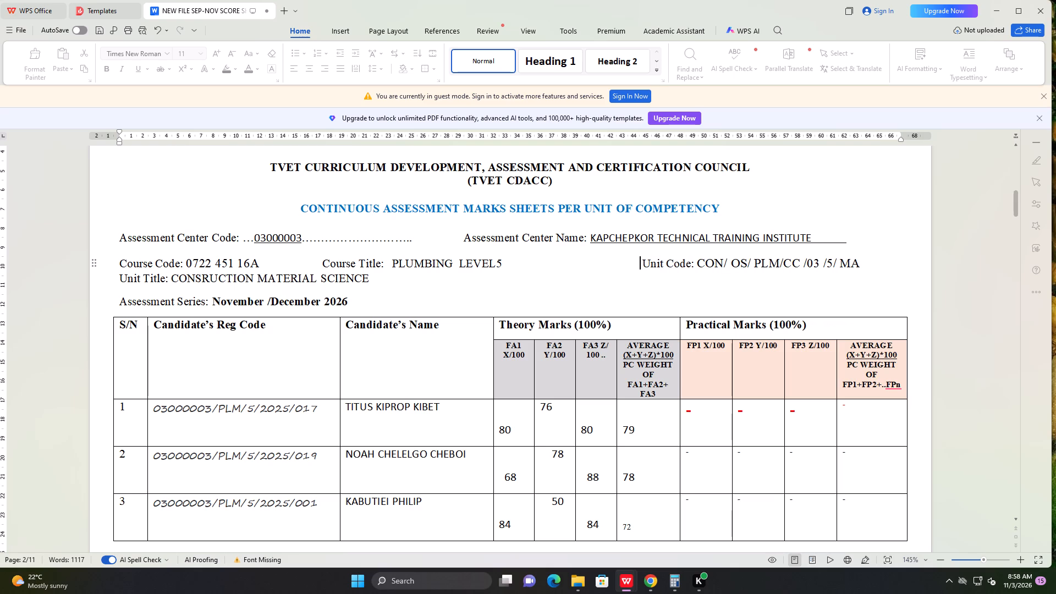
# Widen the gap before page 2's Course Title by six more spaces, keeping the Unit Title at the start of its line.
pyautogui.click(322, 257)
pyautogui.press('space')
pyautogui.press('space')
pyautogui.press('space')
pyautogui.press('space')
pyautogui.press('space')
pyautogui.press('space')
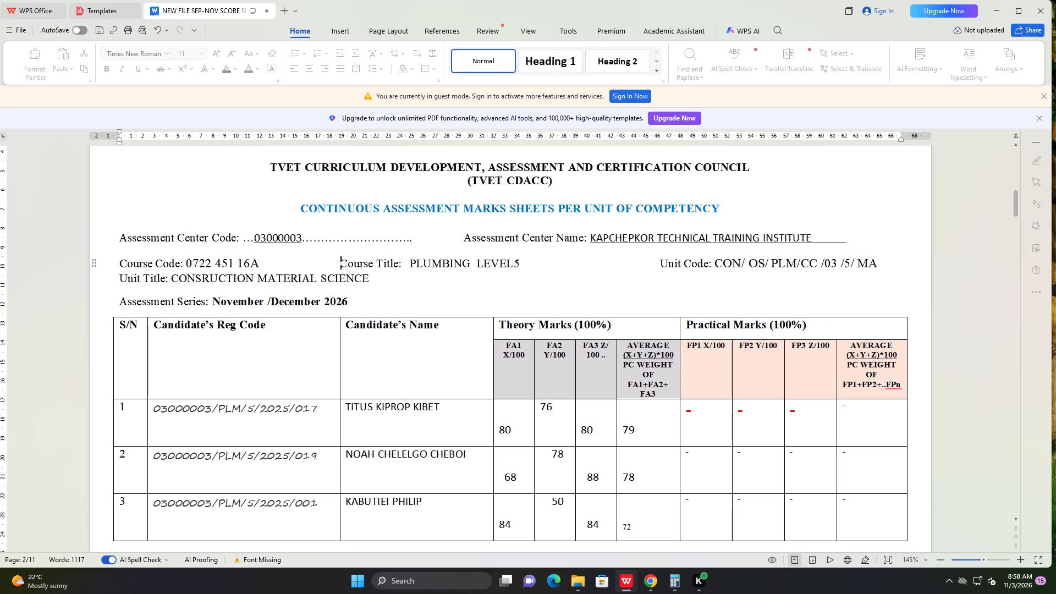
pyautogui.press('space')
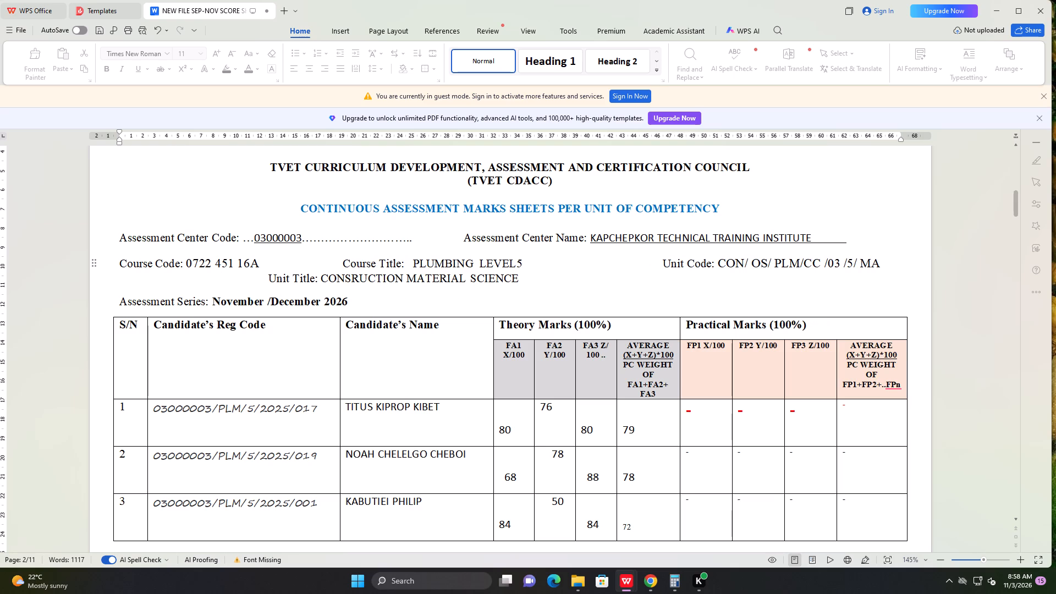
pyautogui.press('BackSpace')
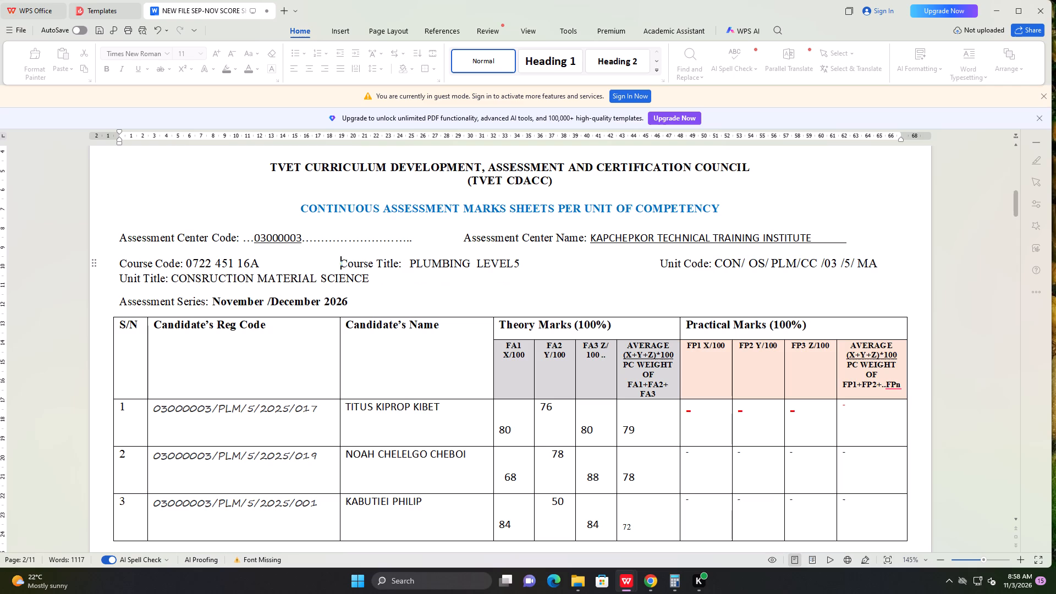
# Narrow the gap before page 2's Unit Code by removing 13 spaces.
pyautogui.click(654, 263)
pyautogui.press('BackSpace')
pyautogui.press('BackSpace')
pyautogui.press('BackSpace')
pyautogui.press('BackSpace')
pyautogui.press('BackSpace')
pyautogui.press('BackSpace')
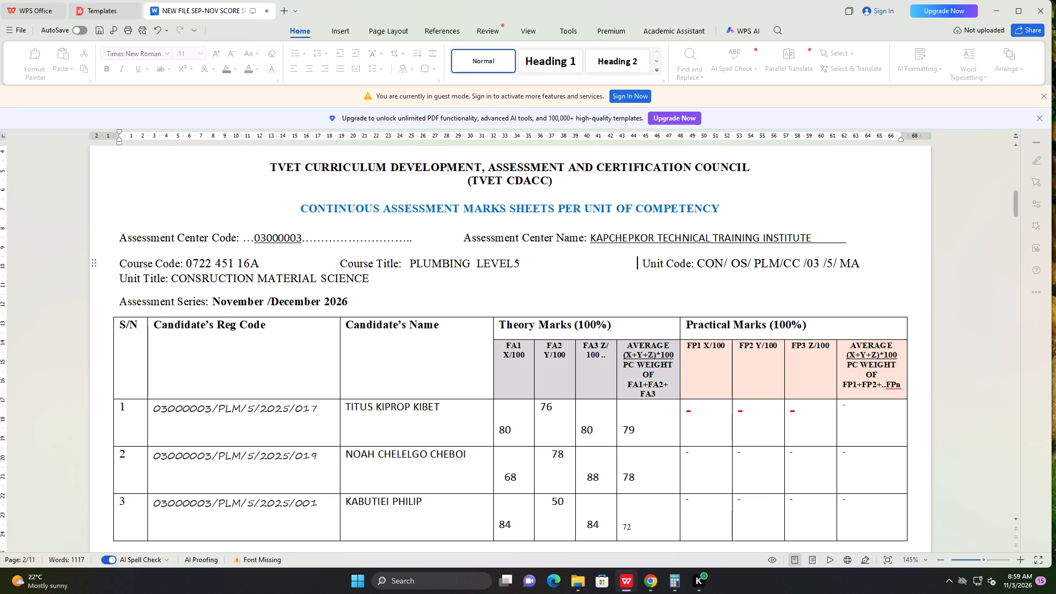
pyautogui.press('BackSpace')
pyautogui.press('BackSpace')
pyautogui.press('BackSpace')
pyautogui.press('BackSpace')
pyautogui.press('BackSpace')
pyautogui.press('BackSpace')
pyautogui.press('BackSpace')
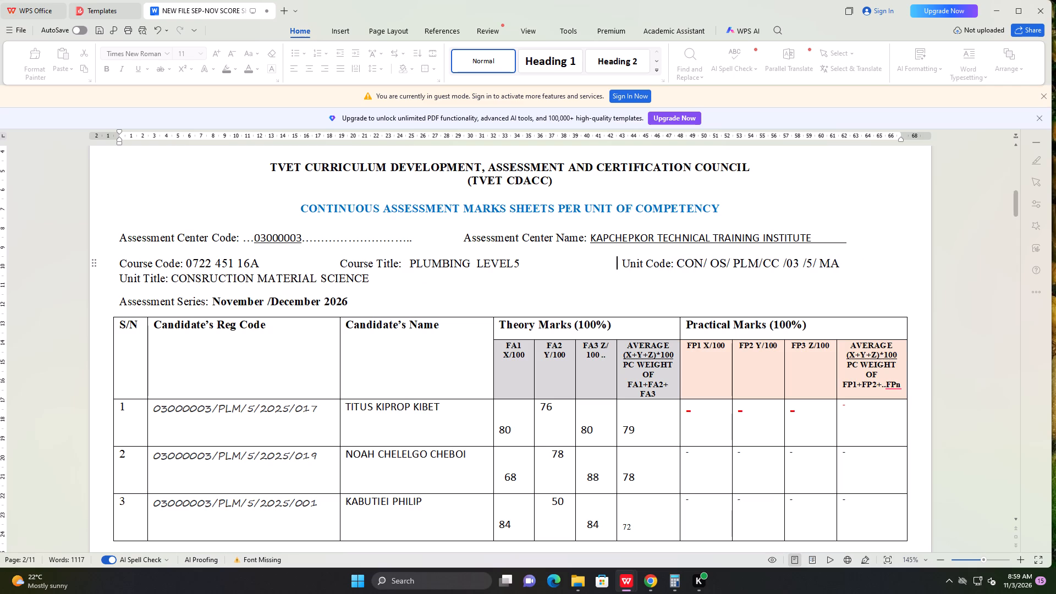
# Narrow the gap before page 2's Unit Code by removing six more spaces.
pyautogui.press('BackSpace')
pyautogui.press('BackSpace')
pyautogui.press('BackSpace')
pyautogui.press('BackSpace')
pyautogui.press('BackSpace')
pyautogui.press('BackSpace')
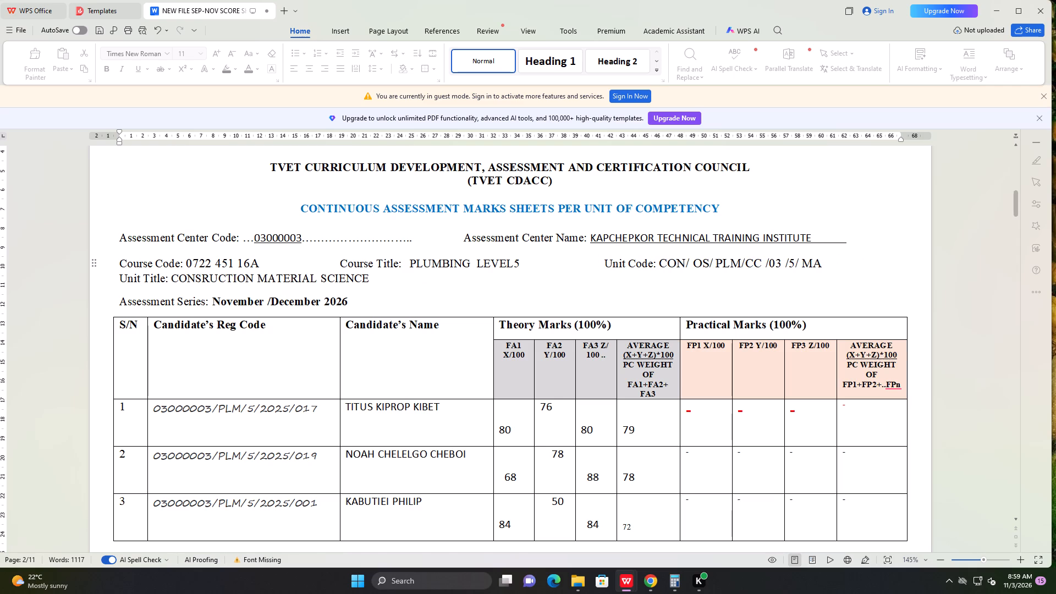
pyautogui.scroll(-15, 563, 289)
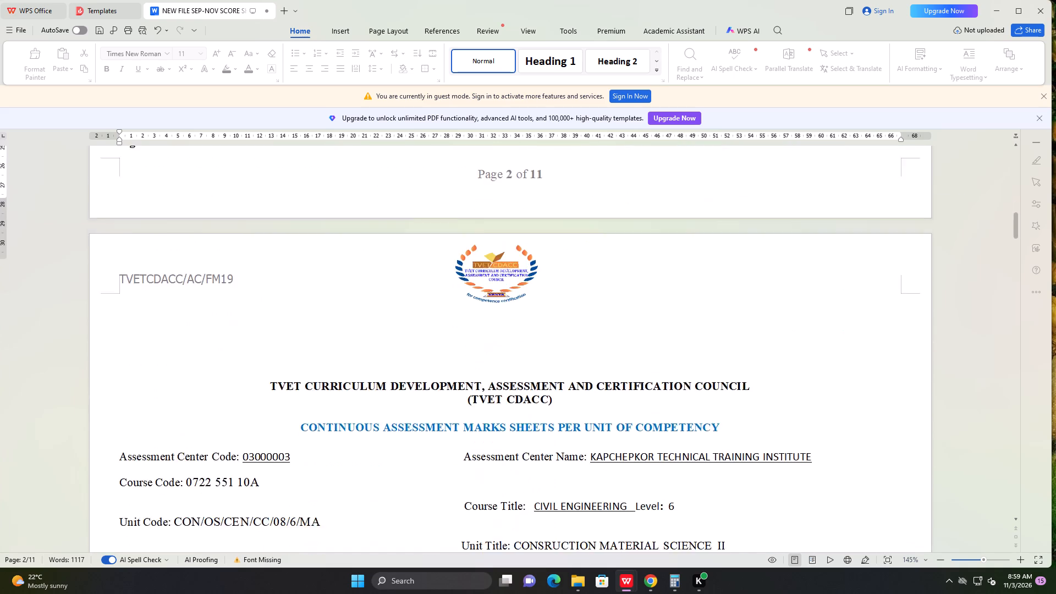
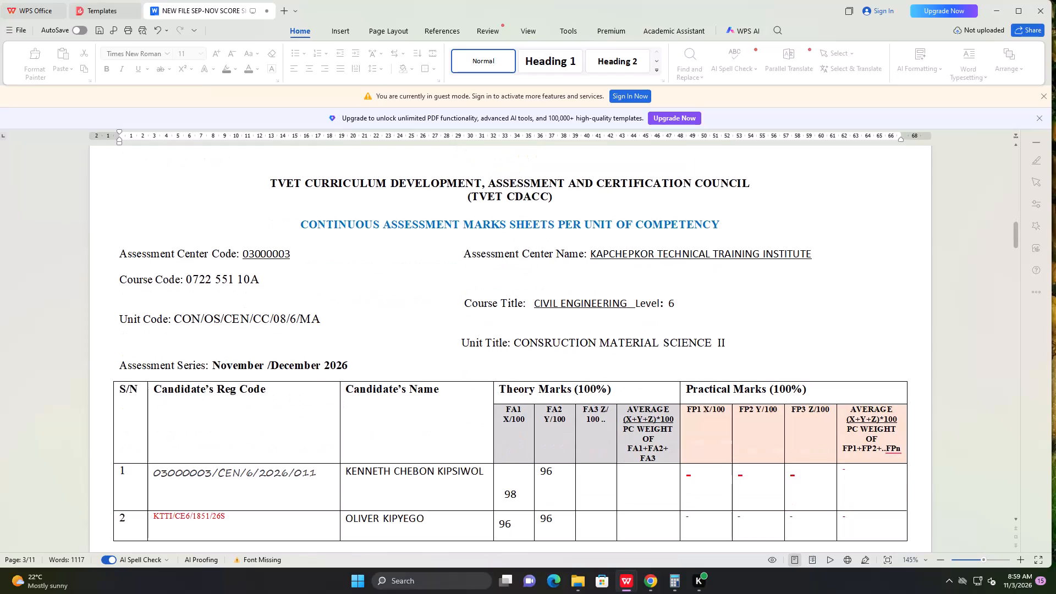
# Remove the extra blank lines above the council heading on page 4.
pyautogui.scroll(-9, 551, 288)
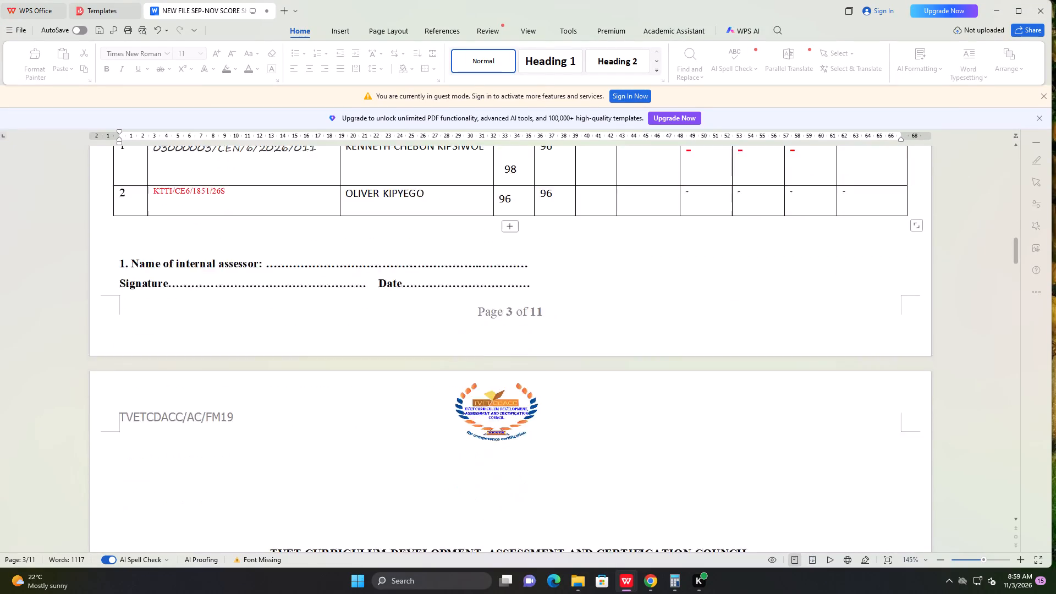
pyautogui.scroll(-3, 549, 288)
pyautogui.click(482, 343)
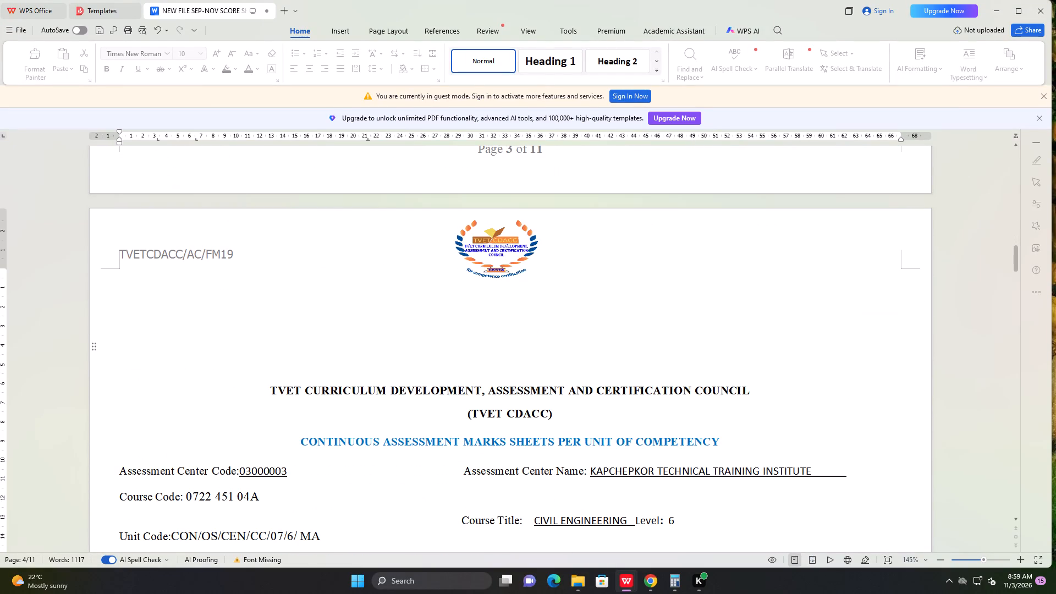
pyautogui.press('BackSpace')
pyautogui.press('BackSpace')
pyautogui.press('BackSpace')
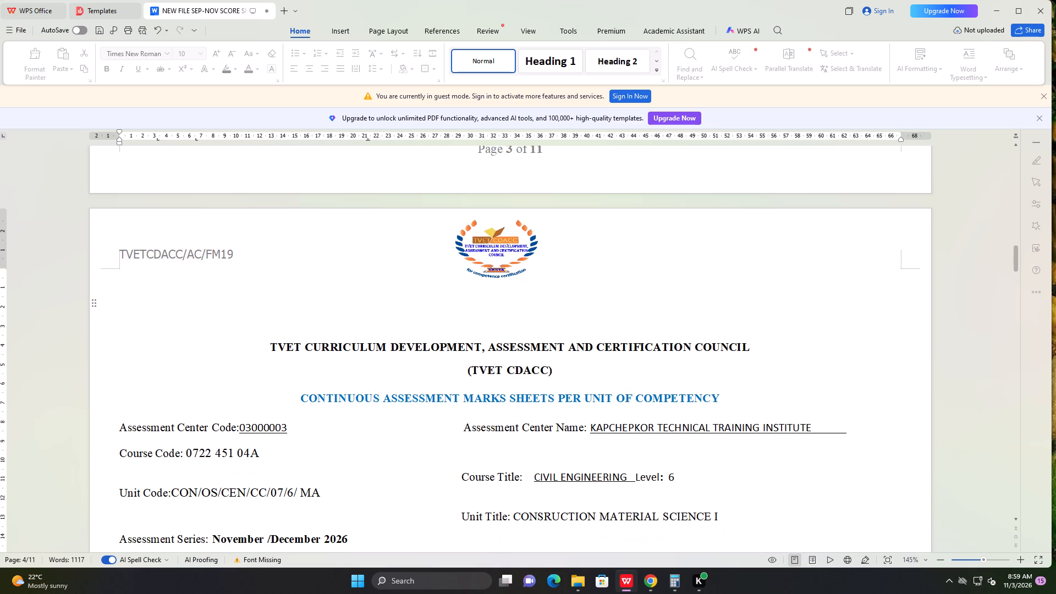
# Delete all the spaces before the Course Title on page 5 so it starts at the left margin.
pyautogui.scroll(-8, 477, 333)
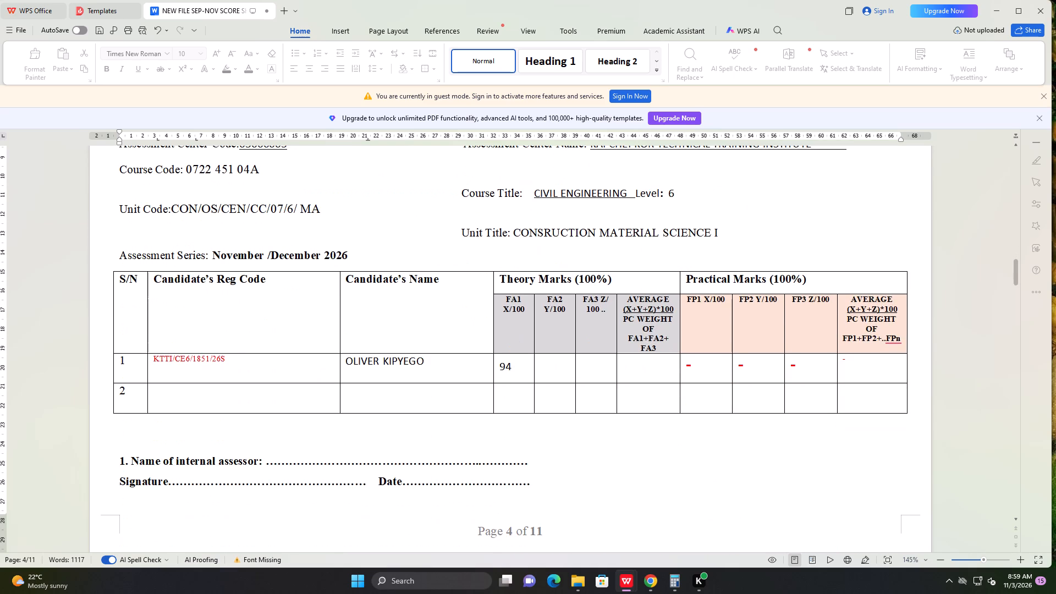
pyautogui.scroll(1, 460, 335)
pyautogui.scroll(-6, 460, 335)
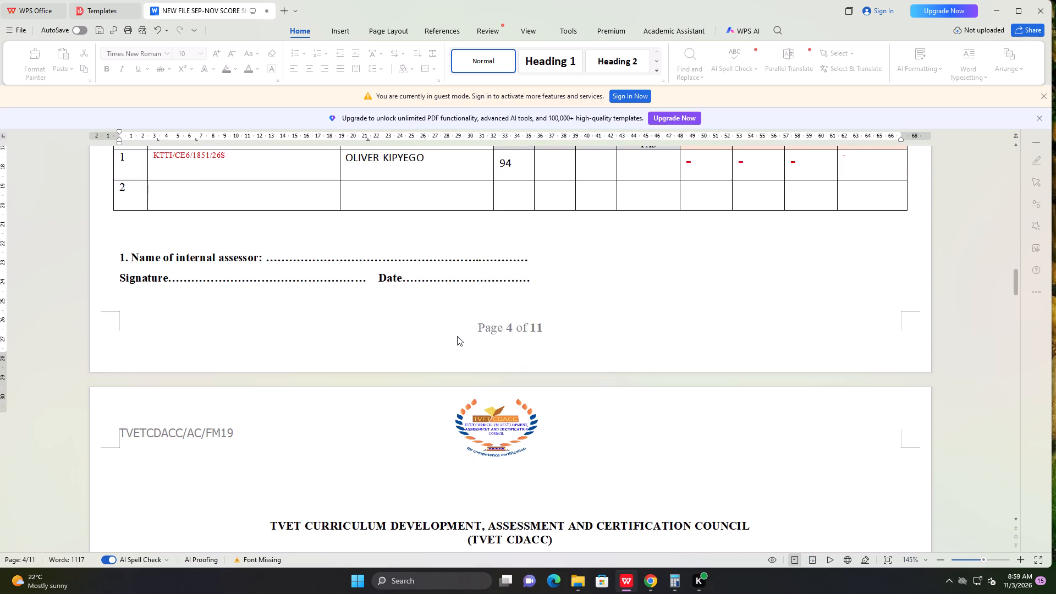
pyautogui.scroll(-7, 458, 336)
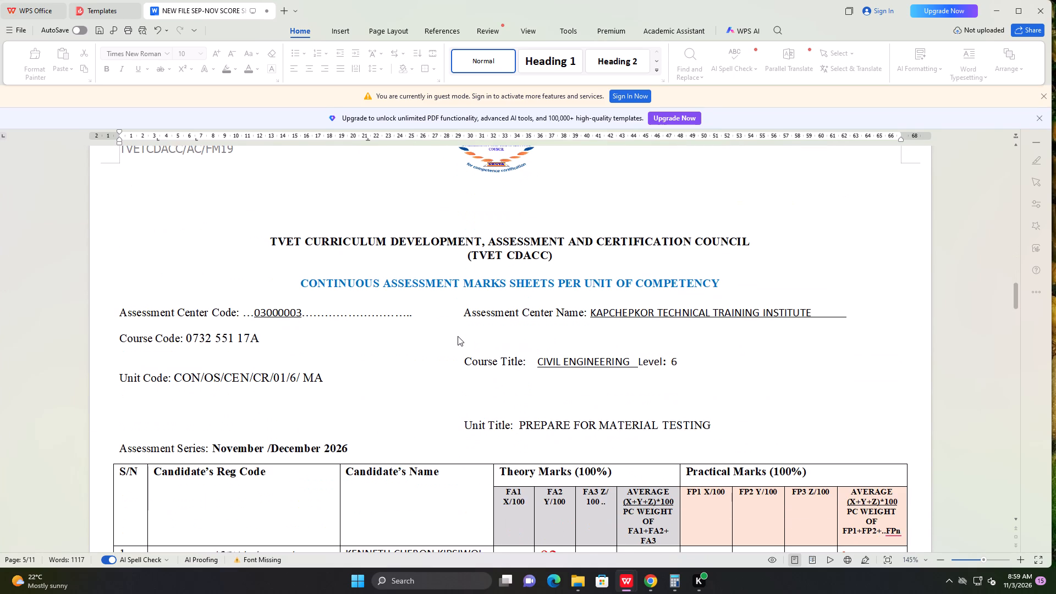
pyautogui.scroll(-1, 458, 336)
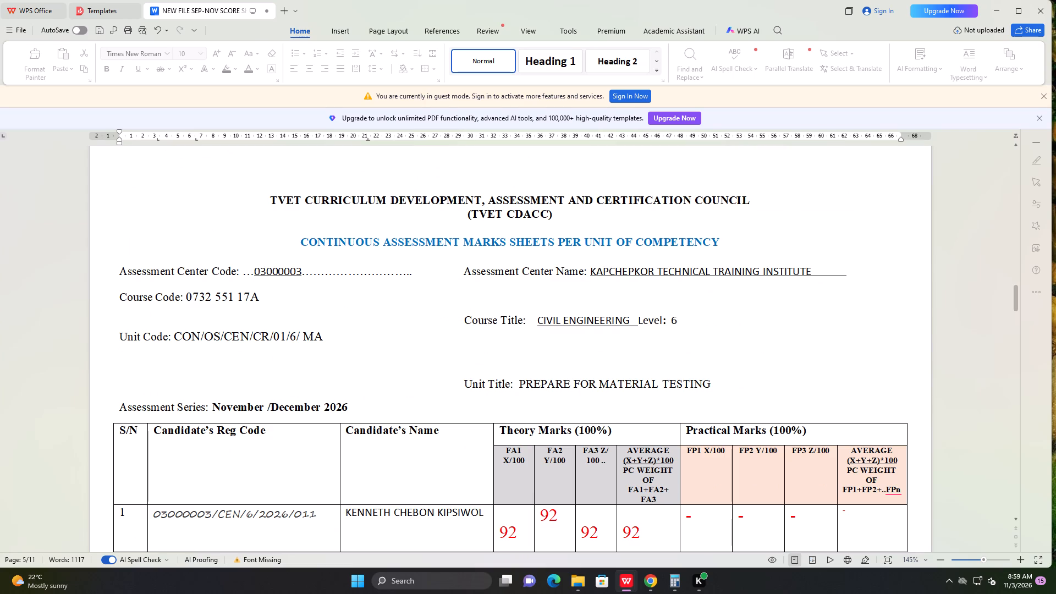
pyautogui.click(467, 322)
pyautogui.press('BackSpace')
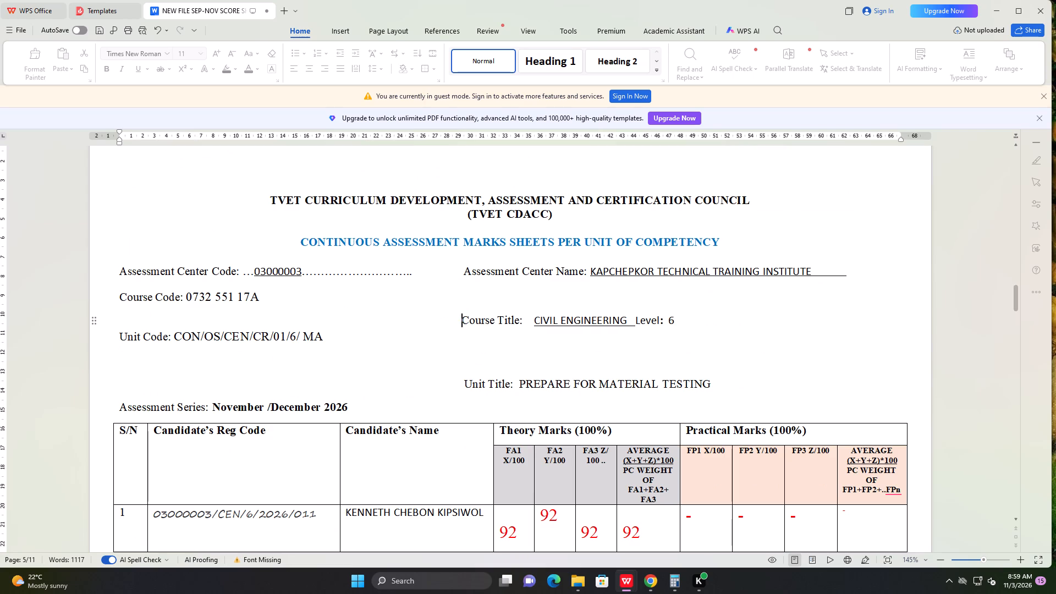
pyautogui.press('BackSpace')
pyautogui.press('BackSpace')
pyautogui.press('BackSpace')
pyautogui.press('BackSpace')
pyautogui.press('BackSpace')
pyautogui.press('BackSpace')
pyautogui.press('BackSpace')
pyautogui.press('BackSpace')
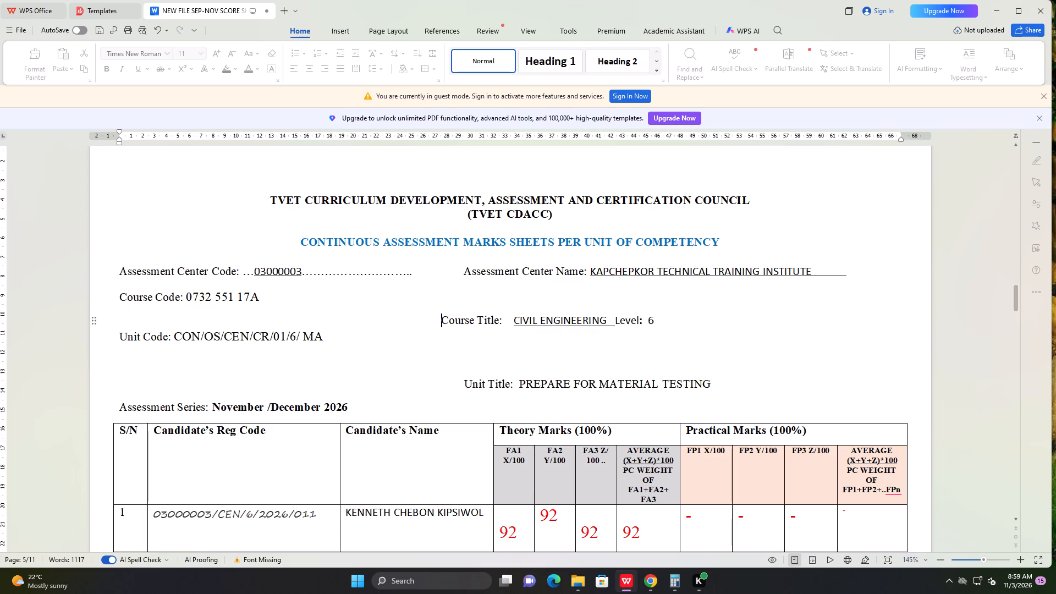
pyautogui.press('BackSpace')
pyautogui.press('BackSpace')
pyautogui.press('BackSpace')
pyautogui.press('BackSpace')
pyautogui.press('BackSpace')
pyautogui.press('BackSpace')
pyautogui.press('BackSpace')
pyautogui.press('BackSpace')
pyautogui.press('BackSpace')
pyautogui.press('BackSpace')
pyautogui.press('BackSpace')
pyautogui.press('BackSpace')
pyautogui.press('BackSpace')
pyautogui.press('BackSpace')
pyautogui.press('BackSpace')
pyautogui.press('BackSpace')
pyautogui.press('BackSpace')
pyautogui.press('BackSpace')
pyautogui.press('BackSpace')
pyautogui.press('BackSpace')
pyautogui.press('BackSpace')
pyautogui.press('BackSpace')
pyautogui.press('BackSpace')
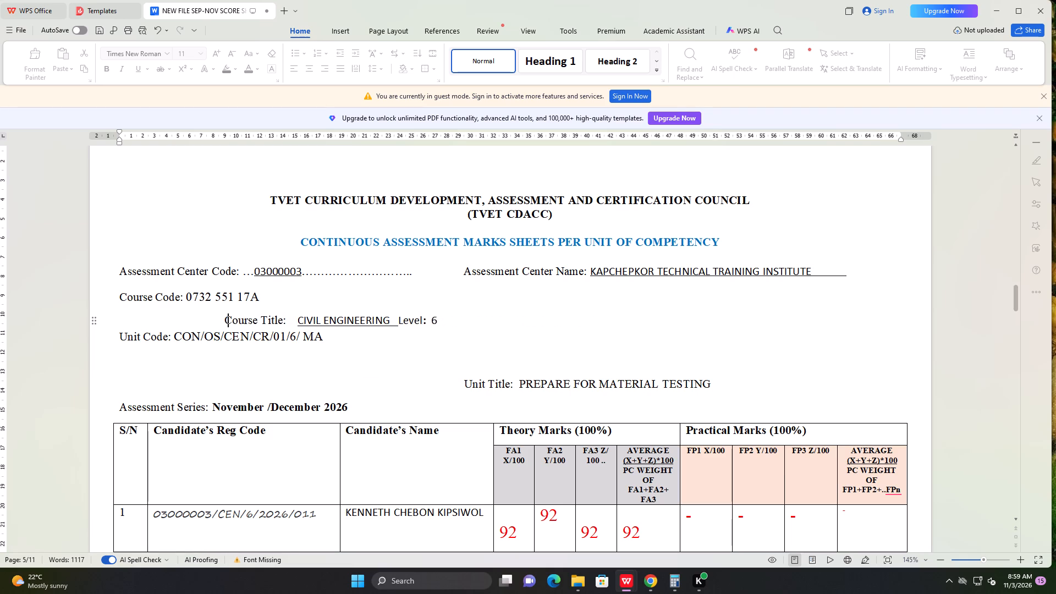
pyautogui.press('BackSpace')
pyautogui.press('BackSpace')
pyautogui.press('BackSpace')
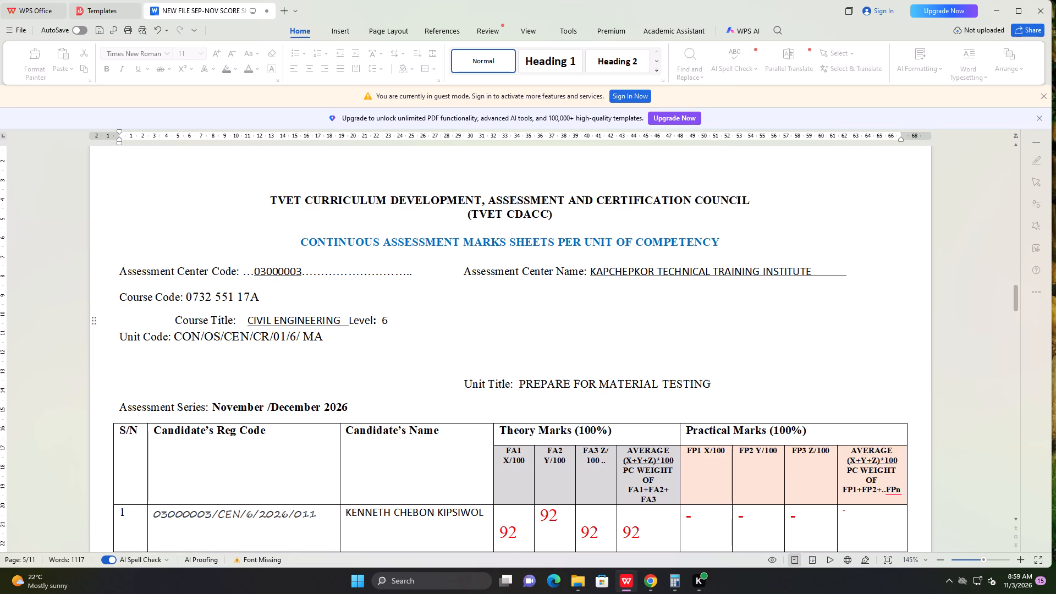
pyautogui.press('BackSpace')
pyautogui.press('BackSpace')
pyautogui.press('BackSpace')
pyautogui.press('BackSpace')
pyautogui.press('BackSpace')
pyautogui.press('BackSpace')
pyautogui.press('BackSpace')
pyautogui.press('BackSpace')
pyautogui.press('BackSpace')
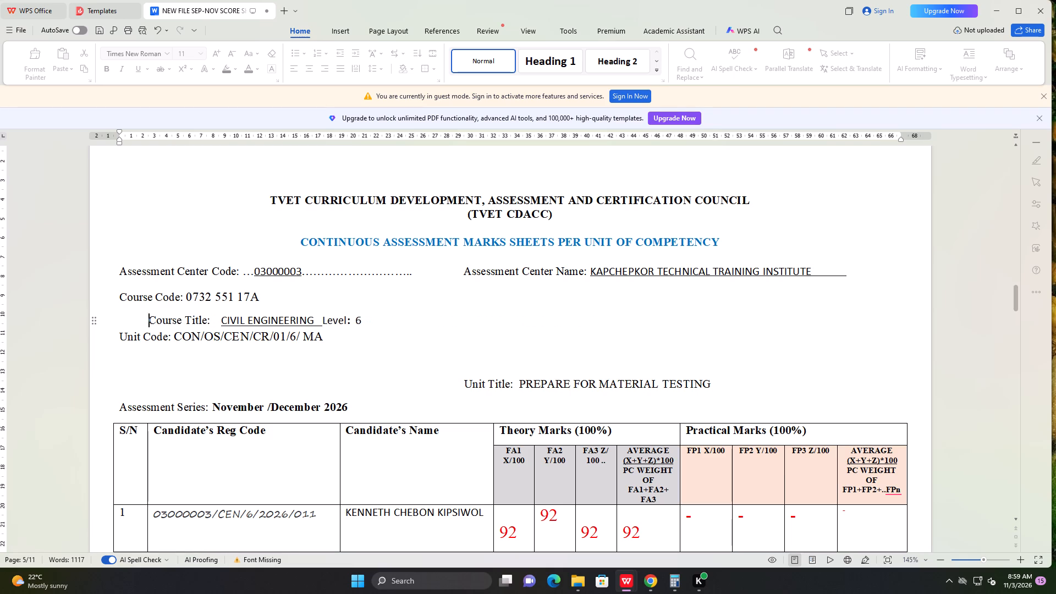
pyautogui.press('BackSpace')
pyautogui.press('BackSpace')
pyautogui.press('BackSpace')
pyautogui.press('BackSpace')
pyautogui.press('BackSpace')
pyautogui.press('BackSpace')
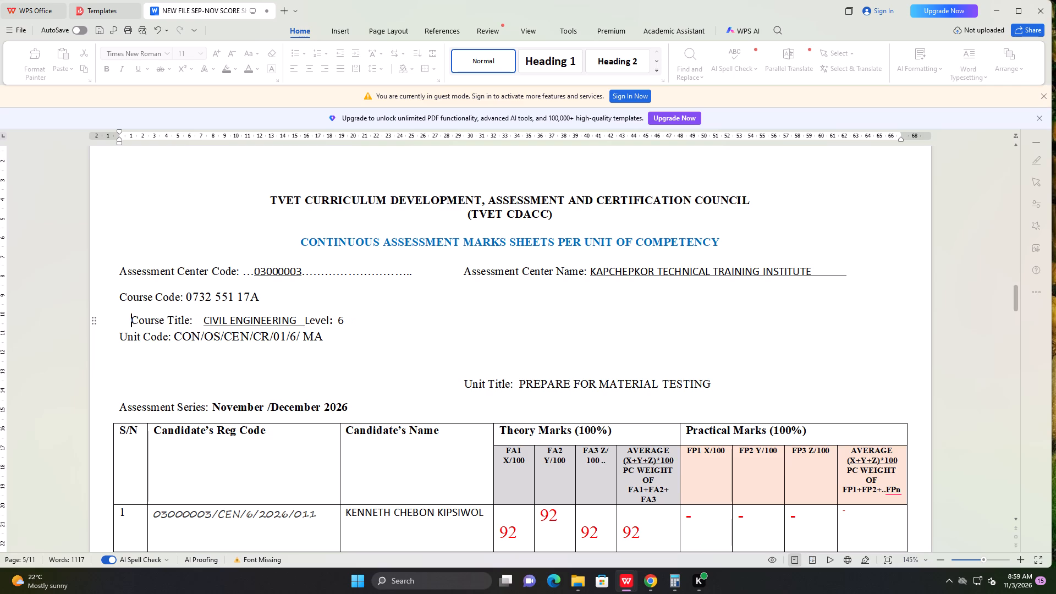
pyautogui.press('BackSpace')
pyautogui.press('BackSpace')
pyautogui.press('BackSpace')
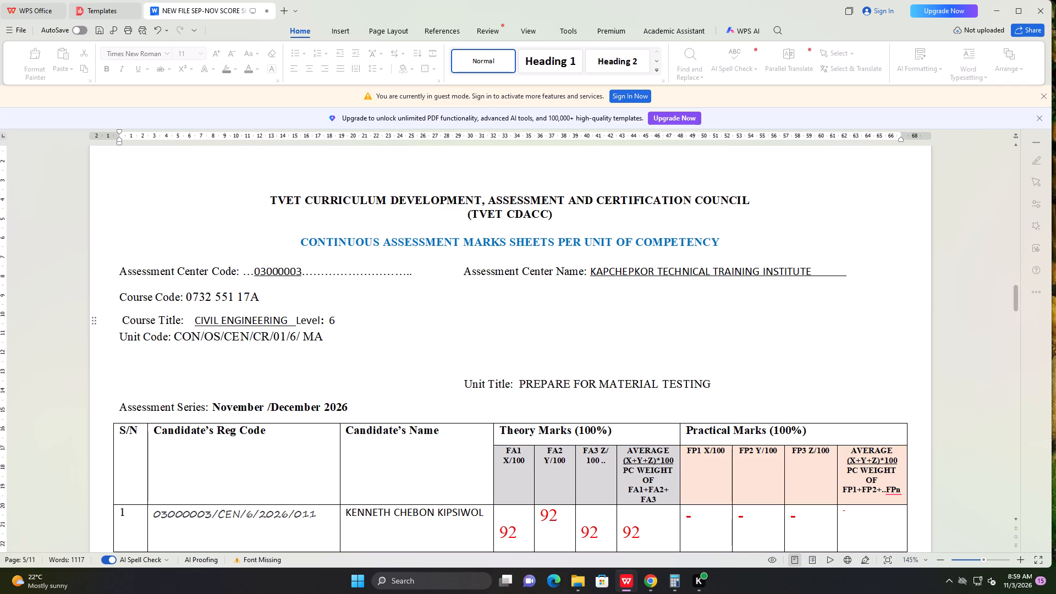
pyautogui.press('BackSpace')
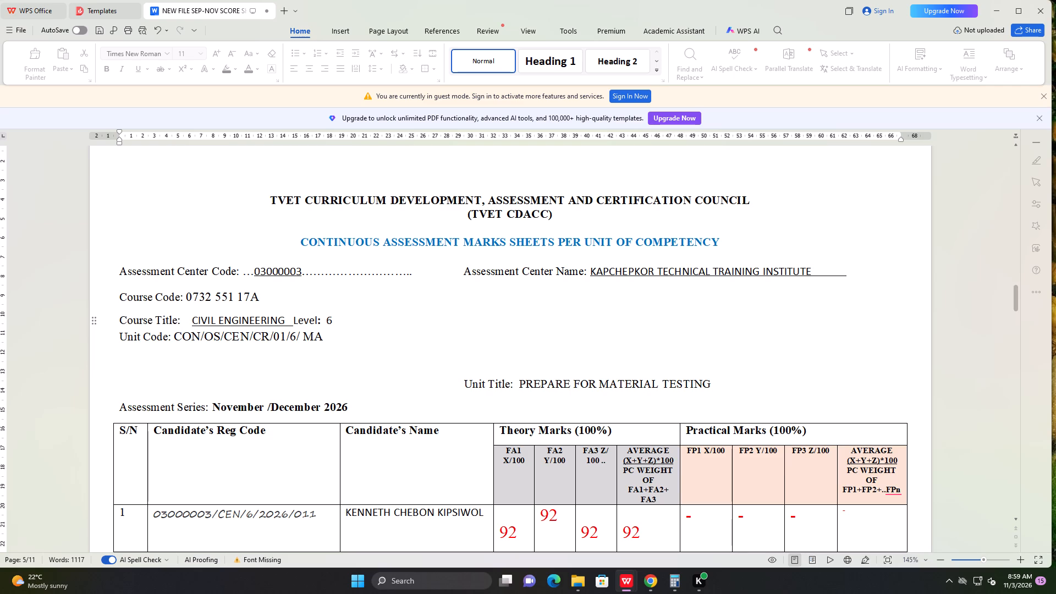
# Delete the spaces before page 5's Unit Title and the blank line between it and the Unit Code line.
pyautogui.click(466, 384)
pyautogui.press('BackSpace')
pyautogui.press('BackSpace')
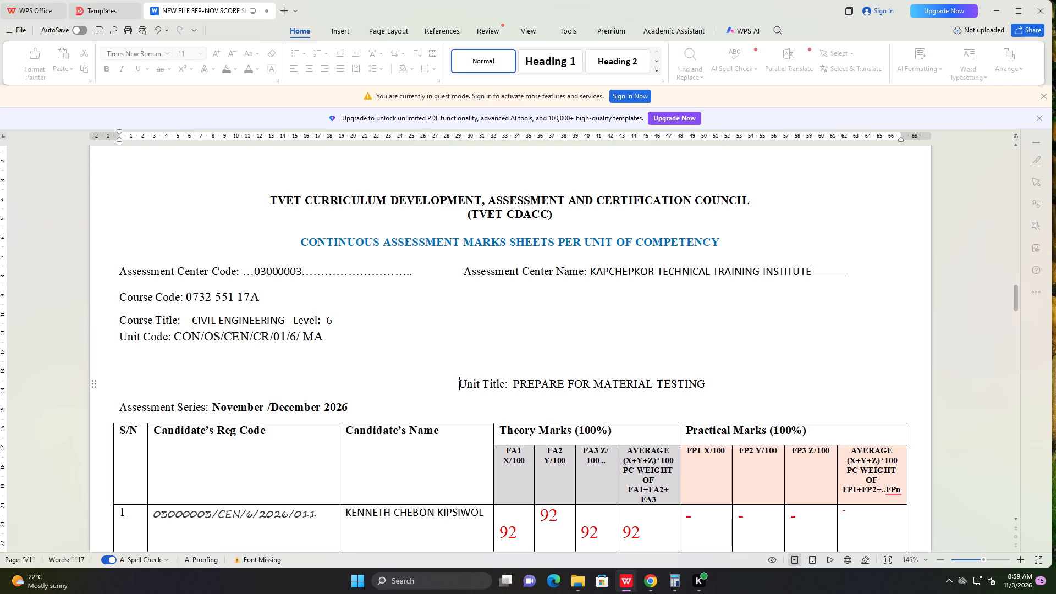
pyautogui.press('BackSpace')
pyautogui.press('BackSpace')
pyautogui.press('BackSpace')
pyautogui.press('BackSpace')
pyautogui.press('BackSpace')
pyautogui.press('BackSpace')
pyautogui.press('BackSpace')
pyautogui.press('BackSpace')
pyautogui.press('BackSpace')
pyautogui.press('BackSpace')
pyautogui.press('BackSpace')
pyautogui.press('BackSpace')
pyautogui.press('BackSpace')
pyautogui.press('BackSpace')
pyautogui.press('BackSpace')
pyautogui.press('BackSpace')
pyautogui.press('BackSpace')
pyautogui.press('BackSpace')
pyautogui.press('BackSpace')
pyautogui.press('BackSpace')
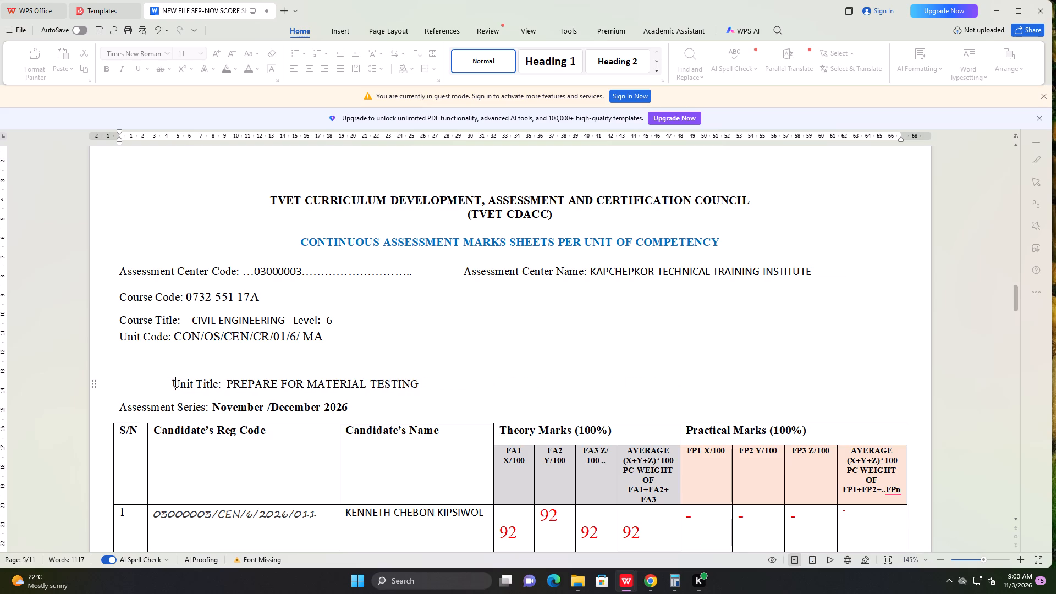
pyautogui.press('BackSpace')
pyautogui.press('BackSpace')
pyautogui.press('BackSpace')
pyautogui.press('BackSpace')
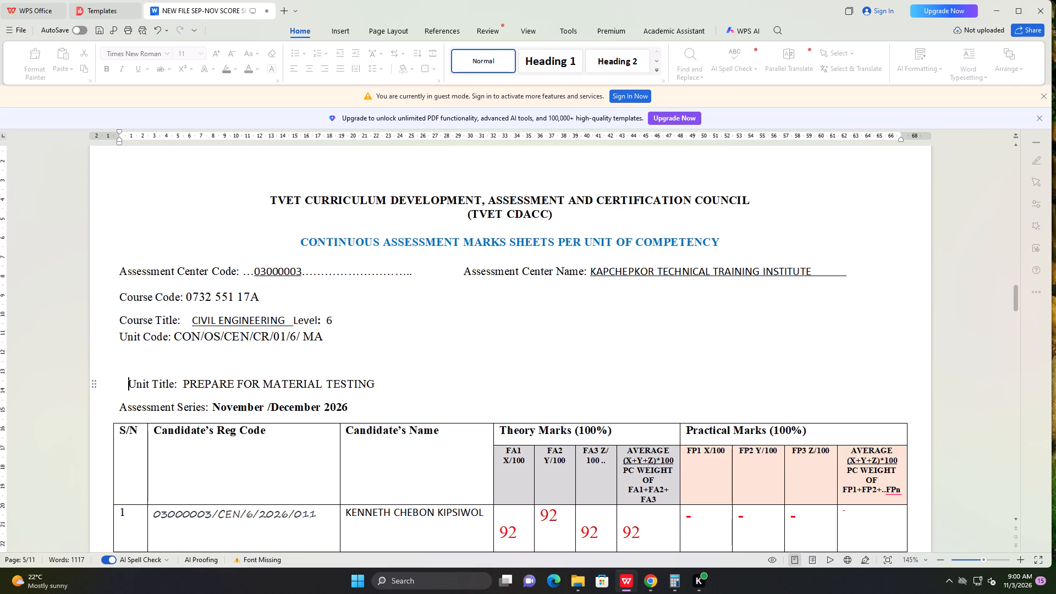
pyautogui.press('BackSpace')
pyautogui.press('BackSpace')
pyautogui.press('BackSpace')
pyautogui.press('BackSpace')
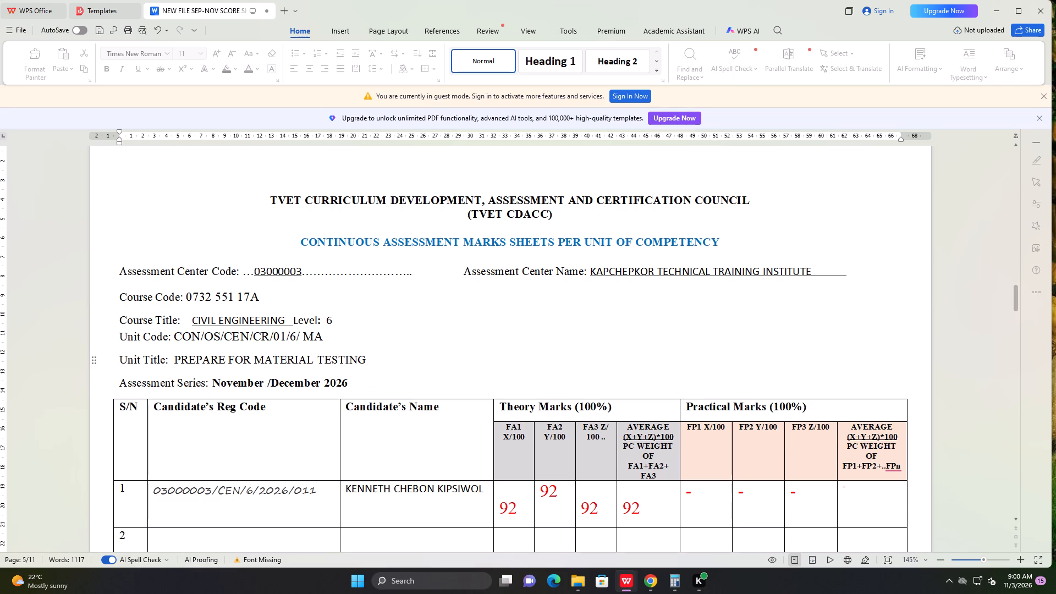
# Join page 5's Unit Title onto the Unit Code line, spaced out to sit roughly under the Assessment Center Name.
pyautogui.press('BackSpace')
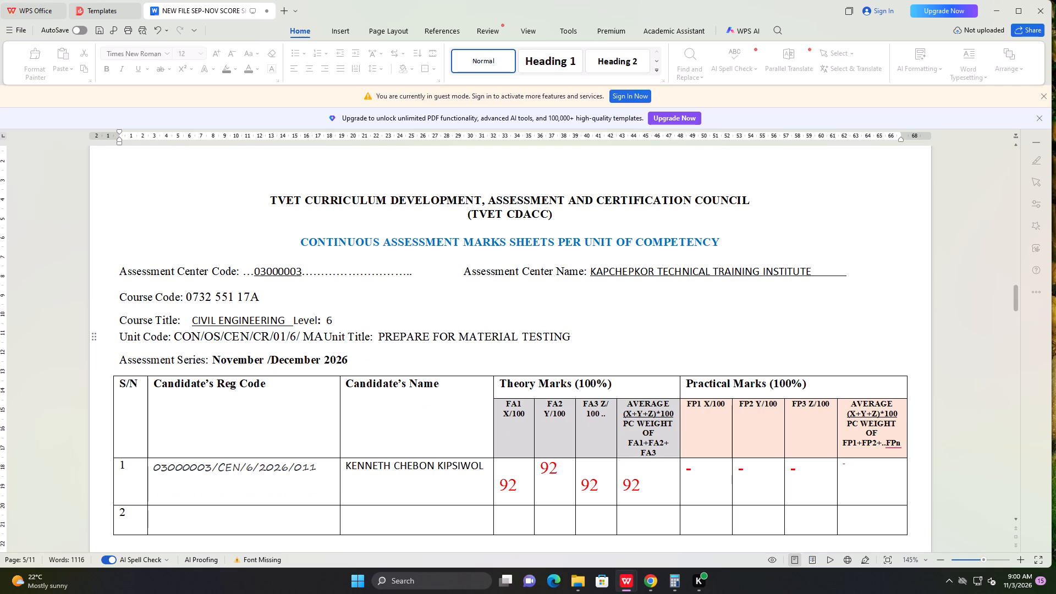
pyautogui.press('space')
pyautogui.press('space')
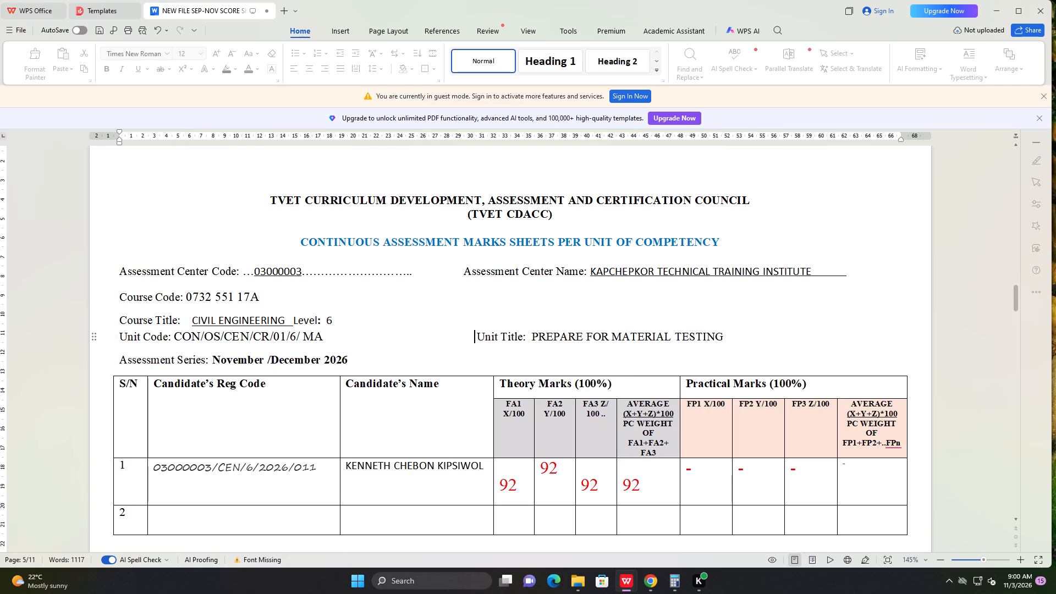
pyautogui.press('BackSpace')
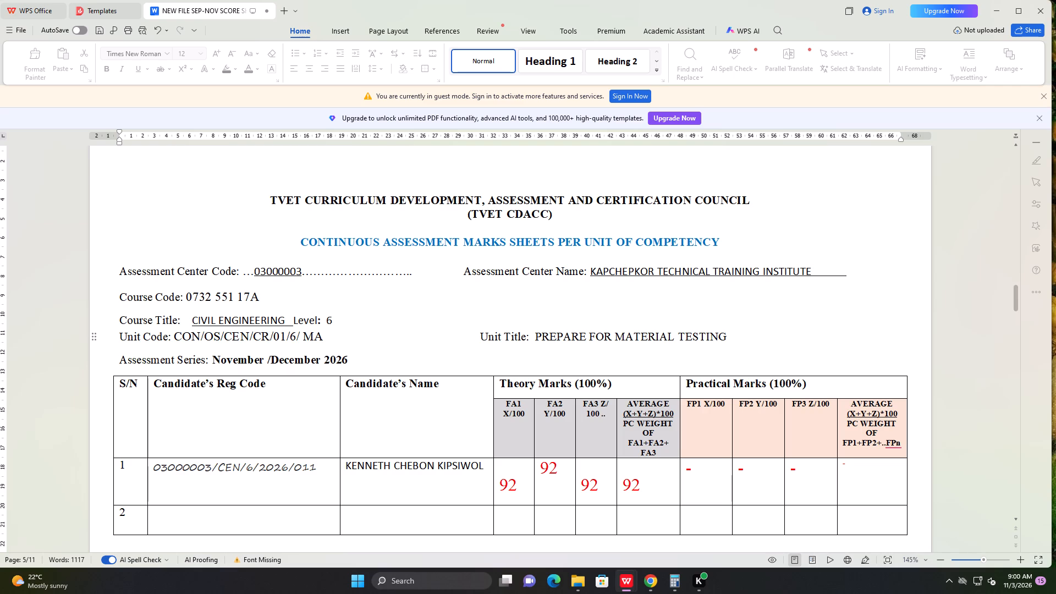
pyautogui.press('BackSpace')
pyautogui.press('BackSpace')
pyautogui.press('BackSpace')
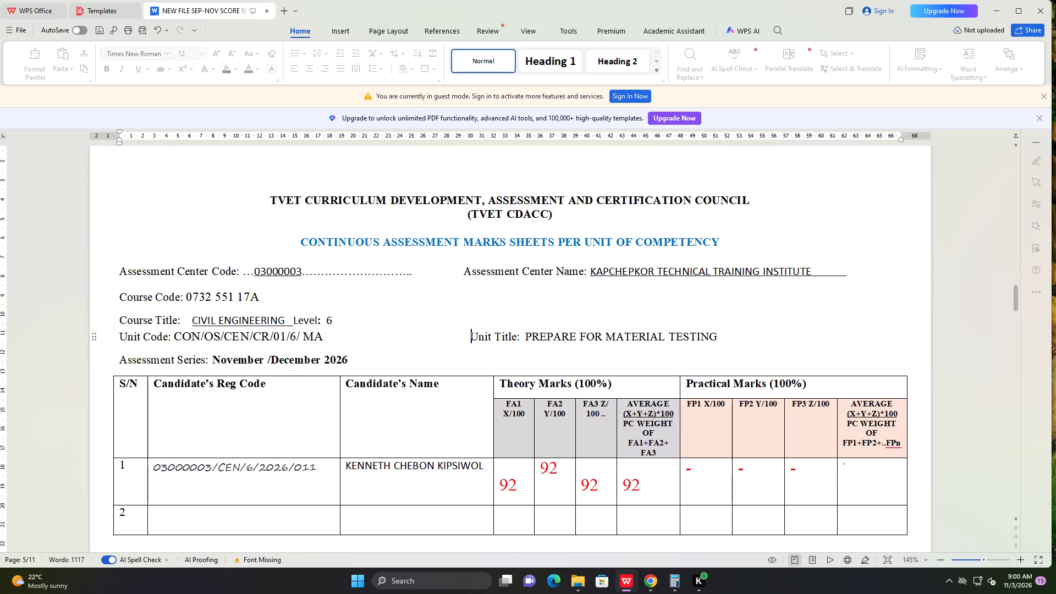
# Join page 5's Course Title onto the Course Code line, spaced out to sit roughly above the Unit Title.
pyautogui.click(117, 320)
pyautogui.press('BackSpace')
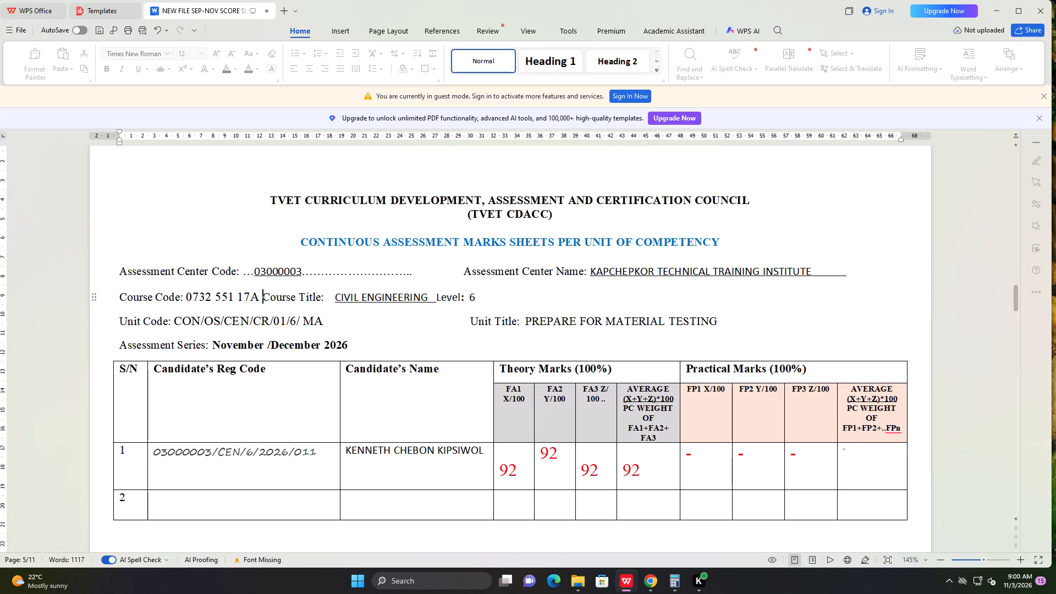
pyautogui.press('space')
pyautogui.press('space')
pyautogui.press('space')
pyautogui.press('space')
pyautogui.press('space')
pyautogui.press('space')
pyautogui.press('space')
pyautogui.press('space')
pyautogui.press('space')
pyautogui.press('space')
pyautogui.press('space')
pyautogui.press('space')
pyautogui.press('space')
pyautogui.press('space')
pyautogui.press('space')
pyautogui.press('space')
pyautogui.press('space')
pyautogui.press('space')
pyautogui.press('space')
pyautogui.press('space')
pyautogui.press('space')
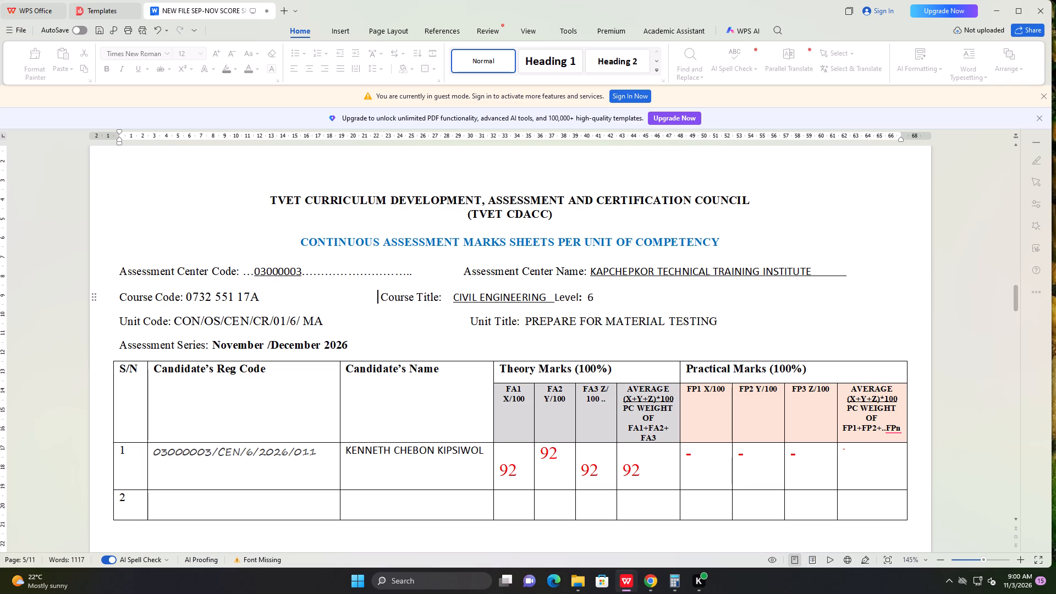
pyautogui.press('space')
pyautogui.press('space')
pyautogui.press('space')
pyautogui.press('space')
pyautogui.press('space')
pyautogui.press('space')
pyautogui.press('space')
pyautogui.press('space')
pyautogui.press('space')
pyautogui.press('space')
pyautogui.press('space')
pyautogui.press('space')
pyautogui.press('space')
pyautogui.press('space')
pyautogui.press('space')
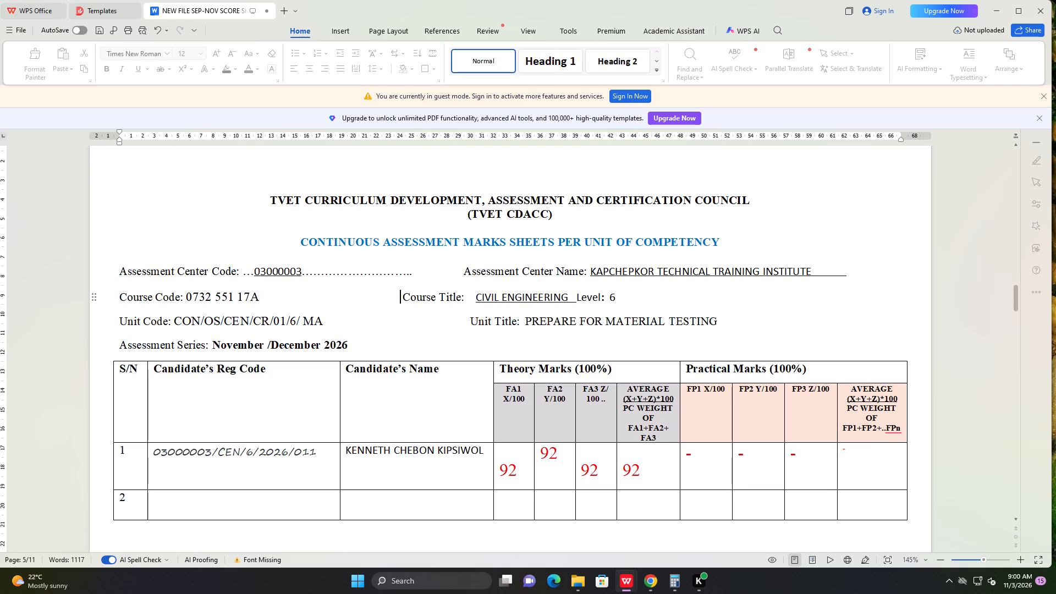
pyautogui.press('space')
pyautogui.press('space')
pyautogui.press('space')
pyautogui.press('space')
pyautogui.press('space')
pyautogui.press('space')
pyautogui.press('space')
pyautogui.press('space')
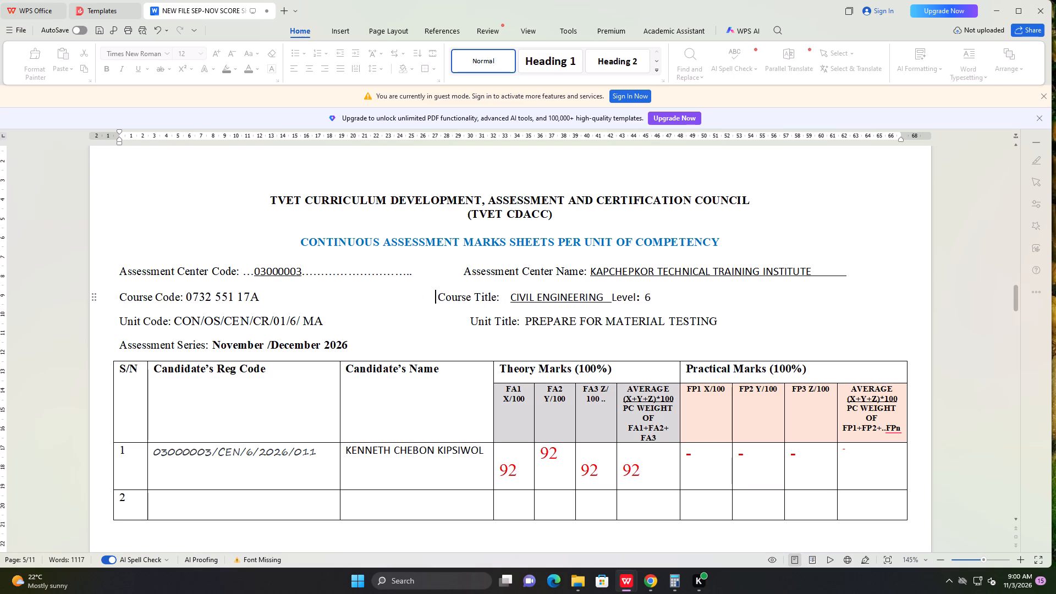
pyautogui.press('space')
pyautogui.press('space')
pyautogui.press('space')
pyautogui.press('space')
pyautogui.press('space')
pyautogui.press('space')
pyautogui.press('space')
pyautogui.press('space')
pyautogui.press('space')
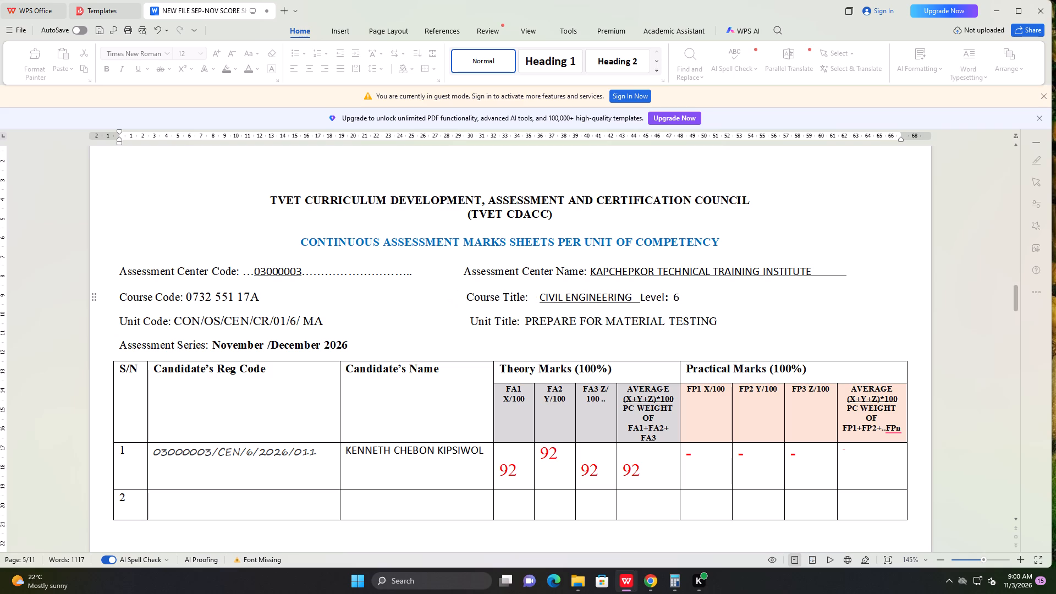
pyautogui.press('space')
pyautogui.press('space')
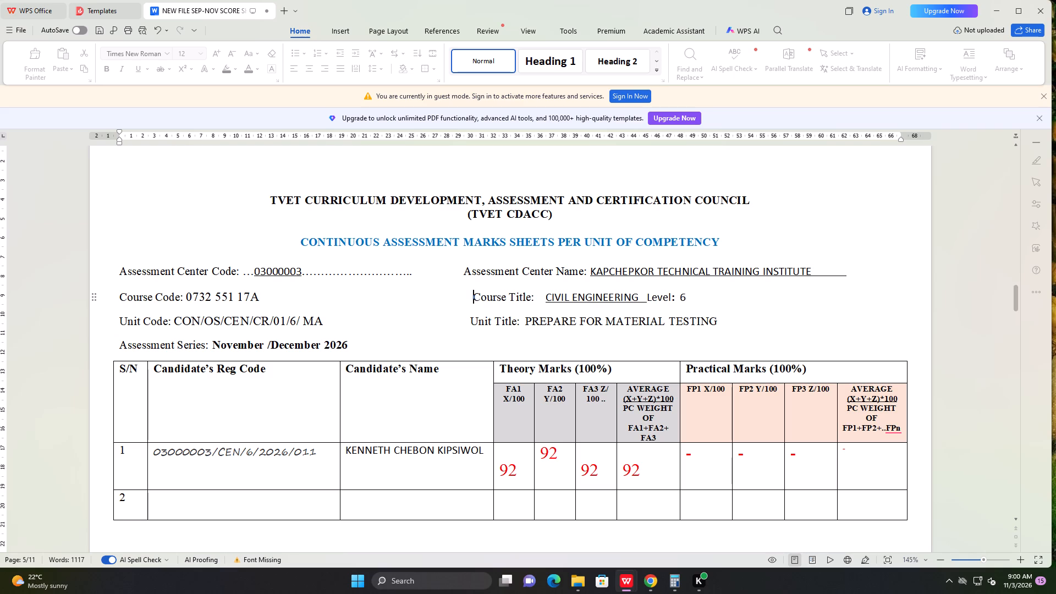
# Add two spaces before page 5's Assessment Center Name and one before its Unit Title to align them with the Course Title.
pyautogui.click(463, 269)
pyautogui.press('space')
pyautogui.press('space')
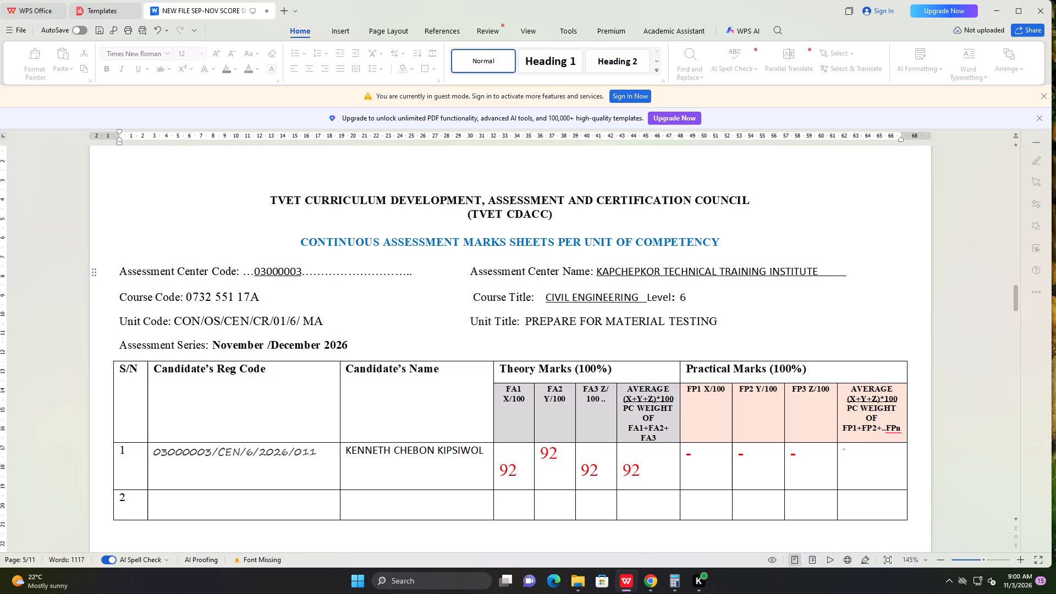
pyautogui.click(467, 321)
pyautogui.press('space')
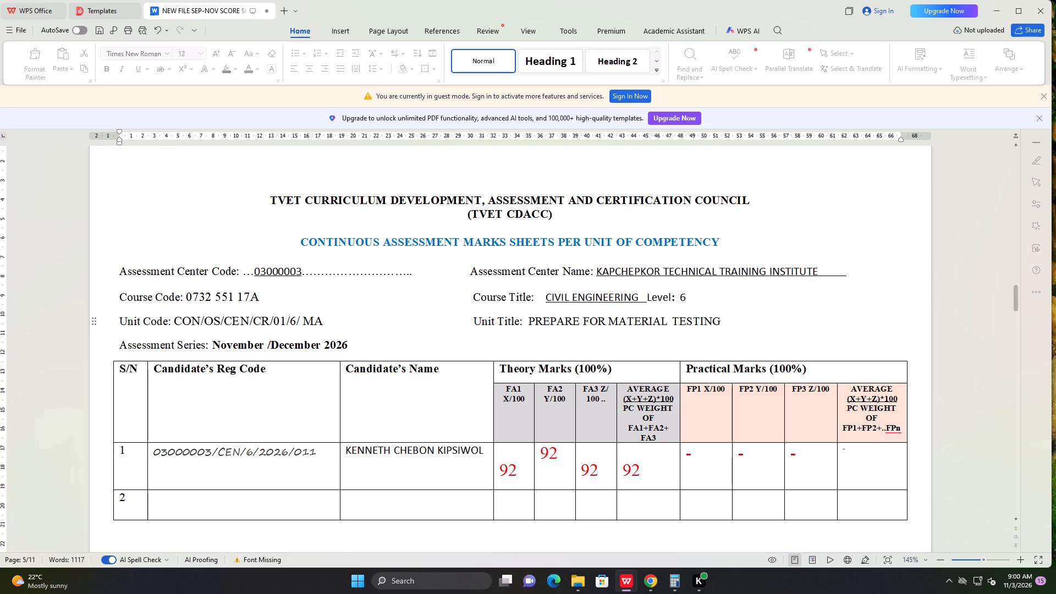
# Replace the dash in the candidate's FP2 practical mark on page 5 with 84.
pyautogui.scroll(-2, 358, 310)
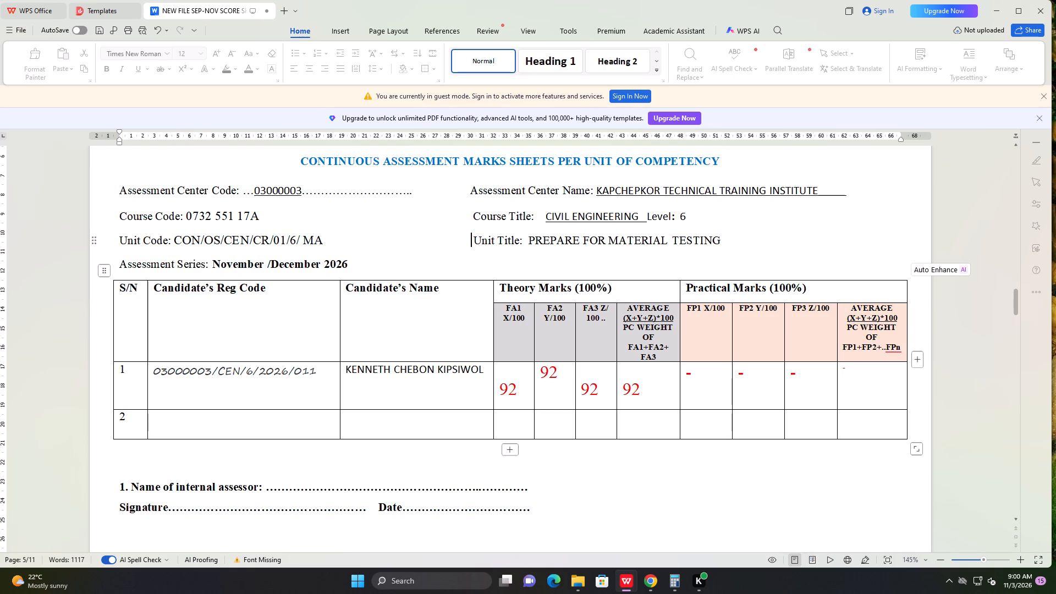
pyautogui.click(745, 377)
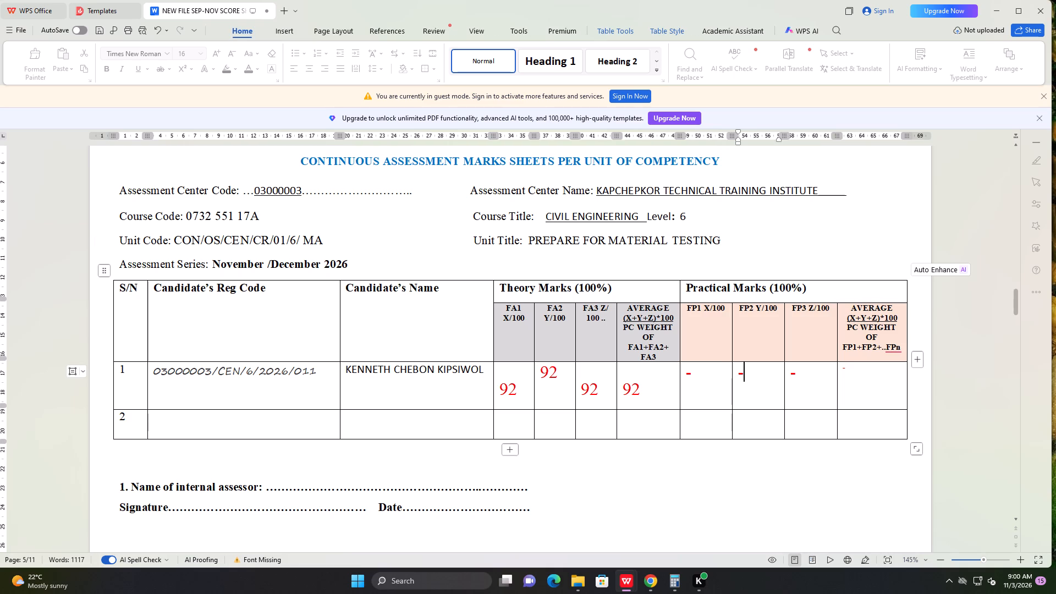
pyautogui.press('BackSpace')
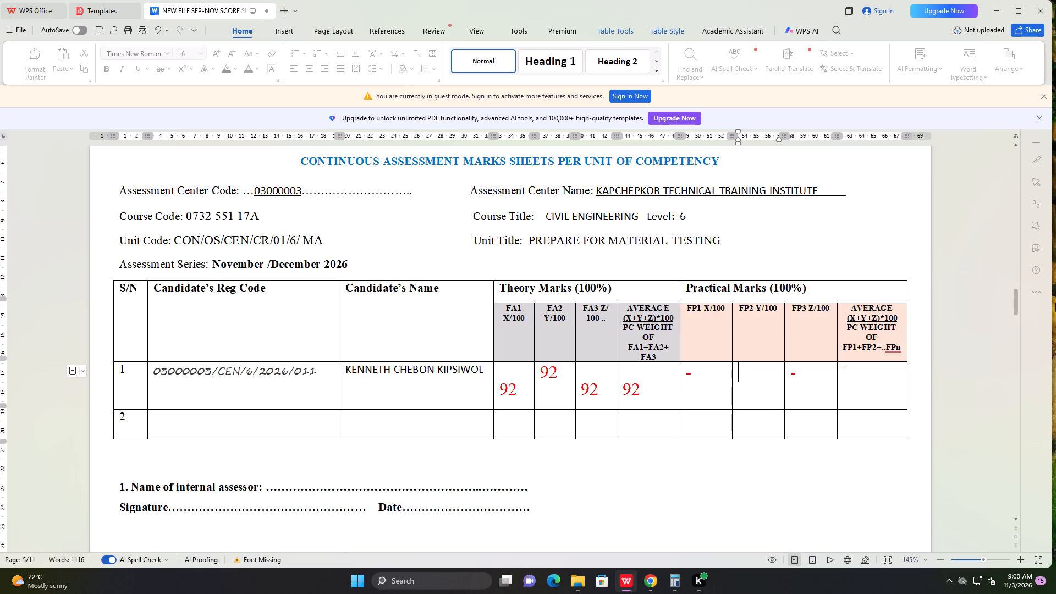
pyautogui.press('8')
pyautogui.press('4')
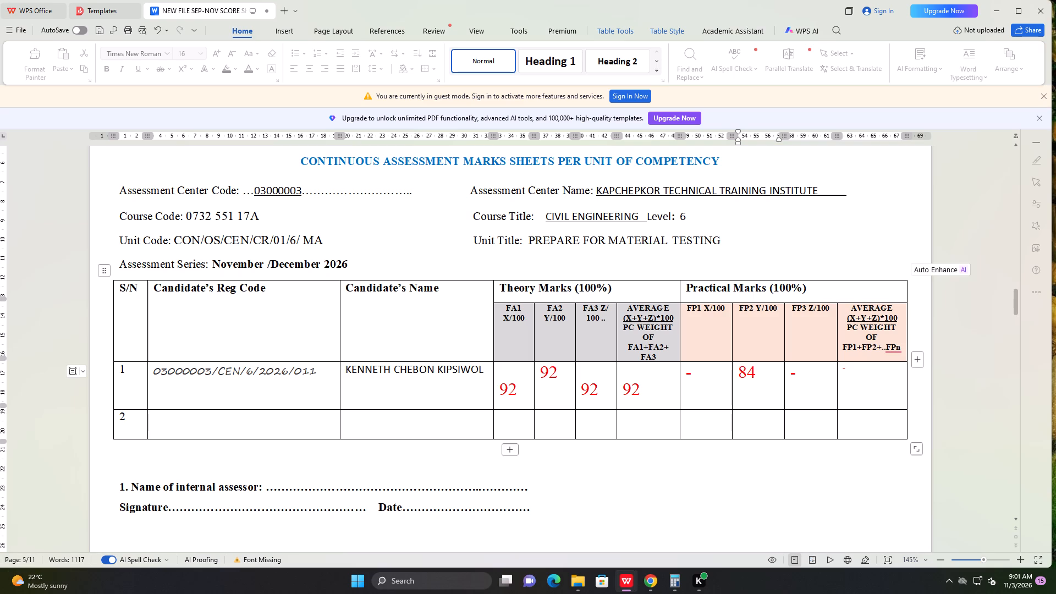
# Remove all the blank lines above the council heading on page 6 so the heading starts at the top of the page.
pyautogui.scroll(-8, 348, 301)
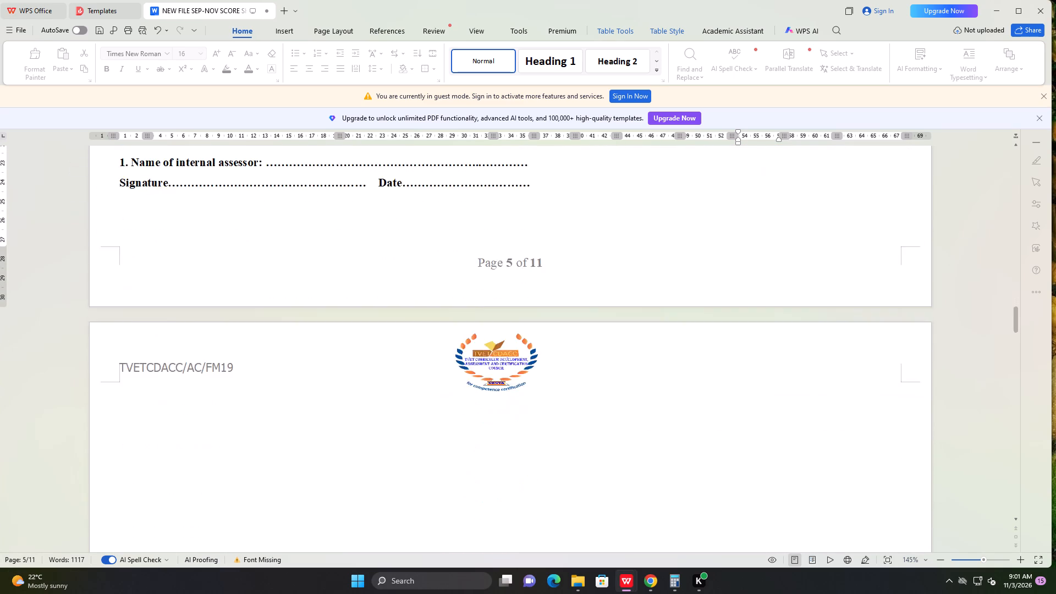
pyautogui.scroll(-12, 346, 301)
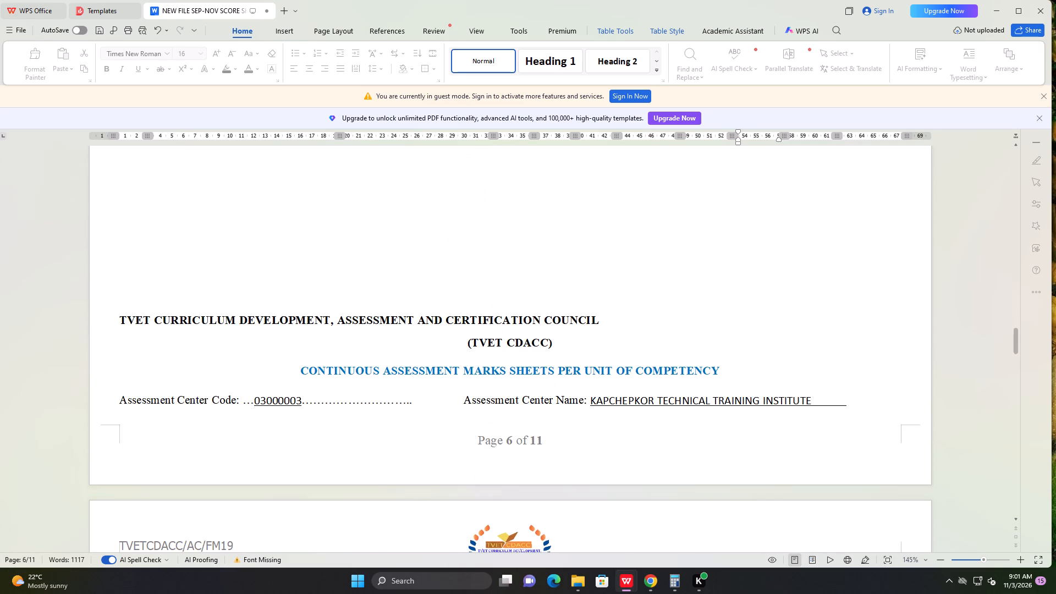
pyautogui.scroll(5, 350, 298)
pyautogui.click(365, 322)
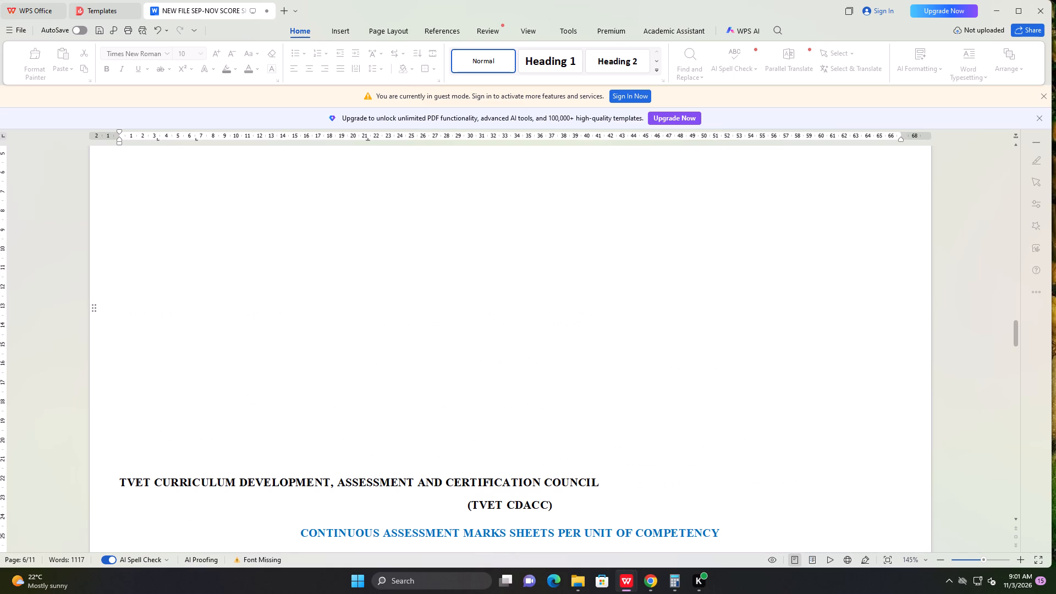
pyautogui.press('BackSpace')
pyautogui.press('BackSpace')
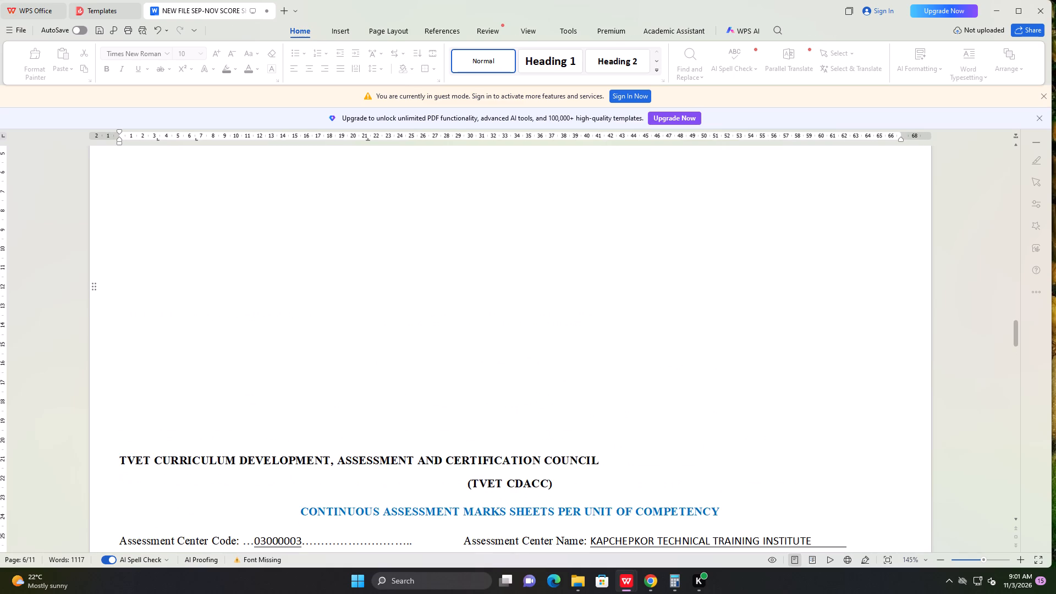
pyautogui.press('BackSpace')
pyautogui.press('BackSpace')
pyautogui.press('BackSpace')
pyautogui.press('BackSpace')
pyautogui.press('BackSpace')
pyautogui.press('BackSpace')
pyautogui.press('BackSpace')
pyautogui.scroll(4, 364, 317)
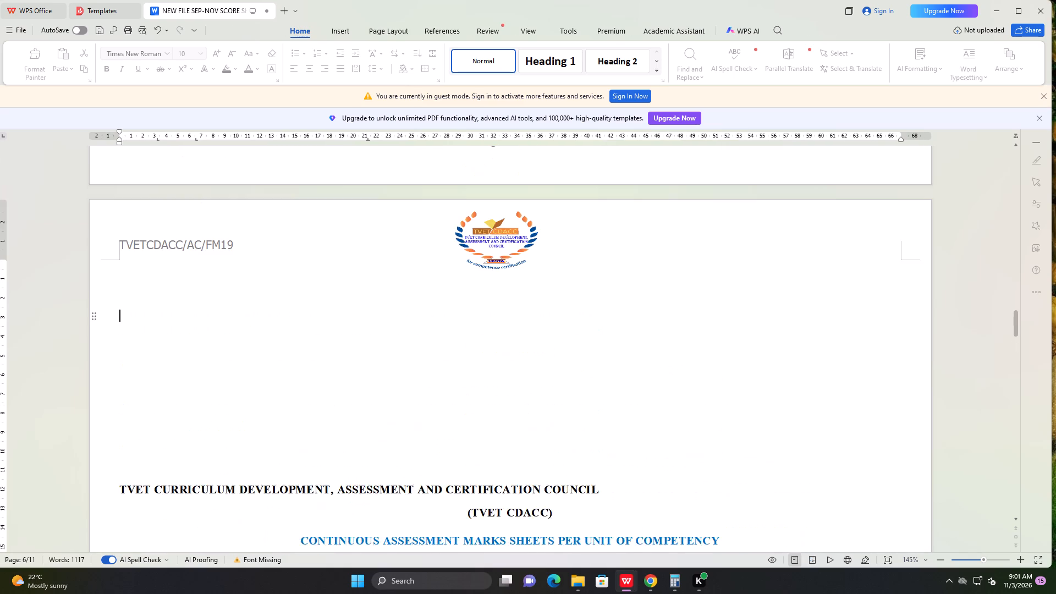
pyautogui.press('BackSpace')
pyautogui.press('BackSpace')
pyautogui.press('BackSpace')
pyautogui.press('BackSpace')
pyautogui.click(299, 406)
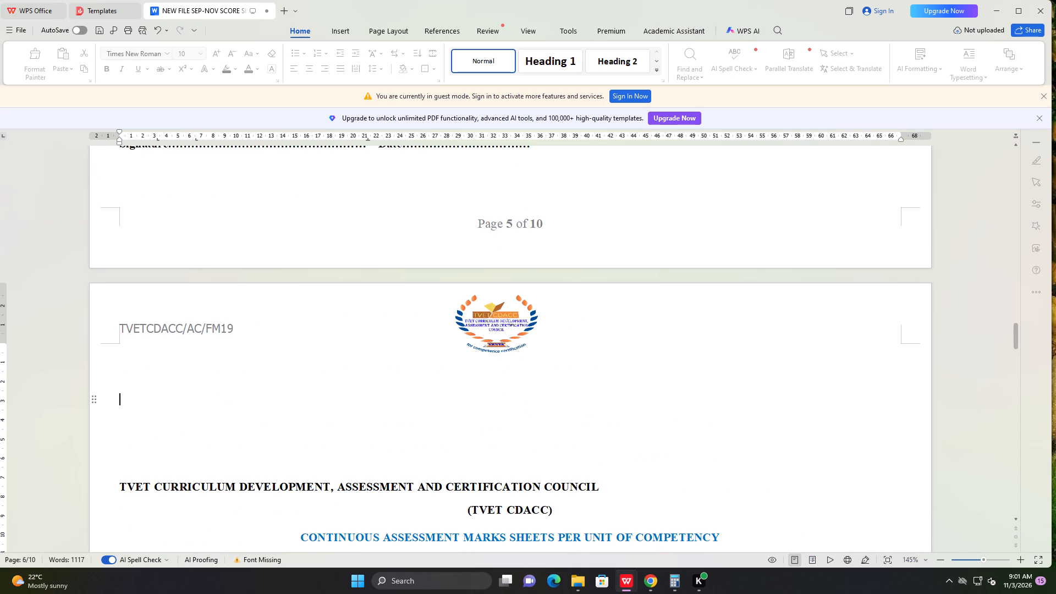
pyautogui.press('BackSpace')
pyautogui.press('BackSpace')
pyautogui.press('BackSpace')
pyautogui.press('BackSpace')
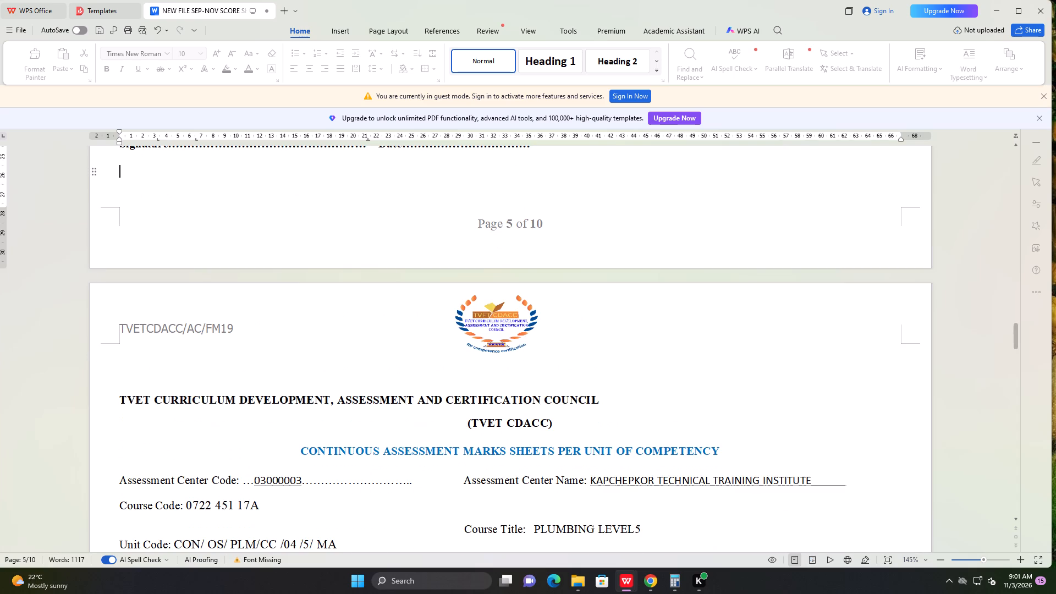
# Delete the spaces before page 6's Course Title and join it directly onto the end of the Course Code line.
pyautogui.scroll(-7, 214, 412)
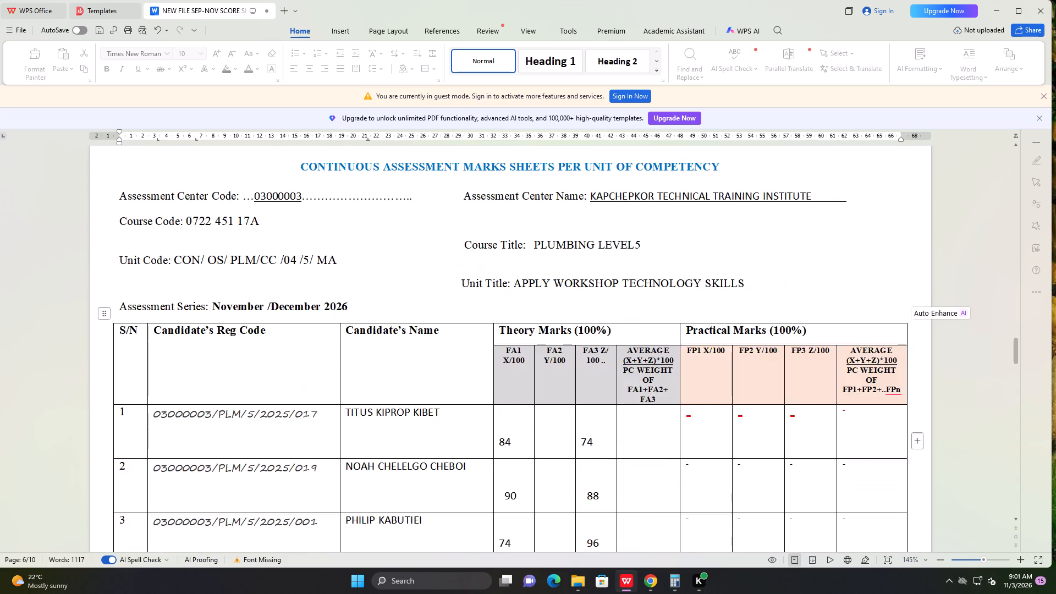
pyautogui.scroll(-7, 227, 400)
pyautogui.scroll(5, 228, 399)
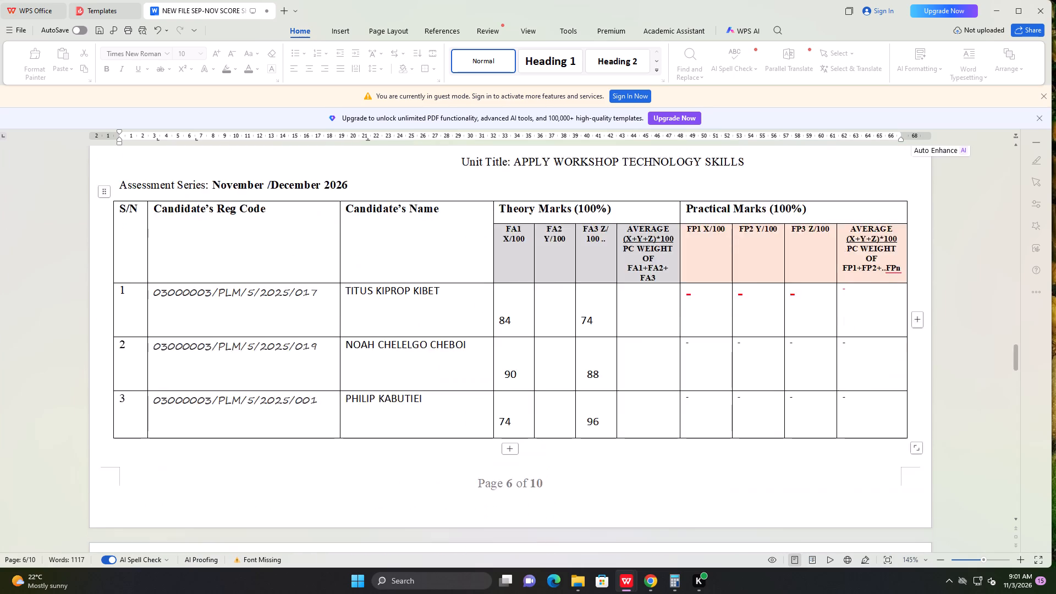
pyautogui.scroll(4, 238, 391)
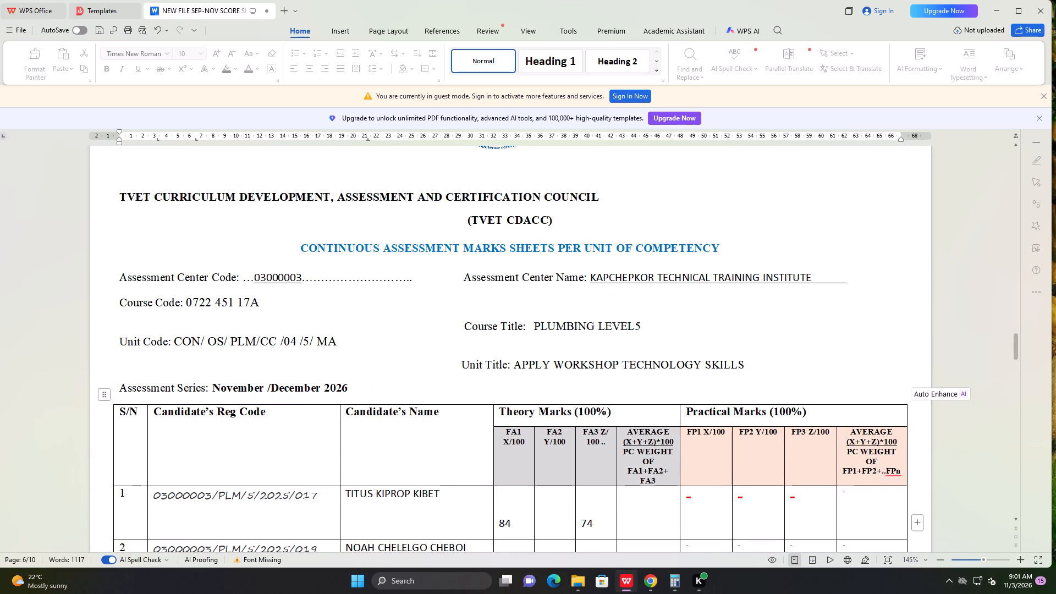
pyautogui.click(464, 331)
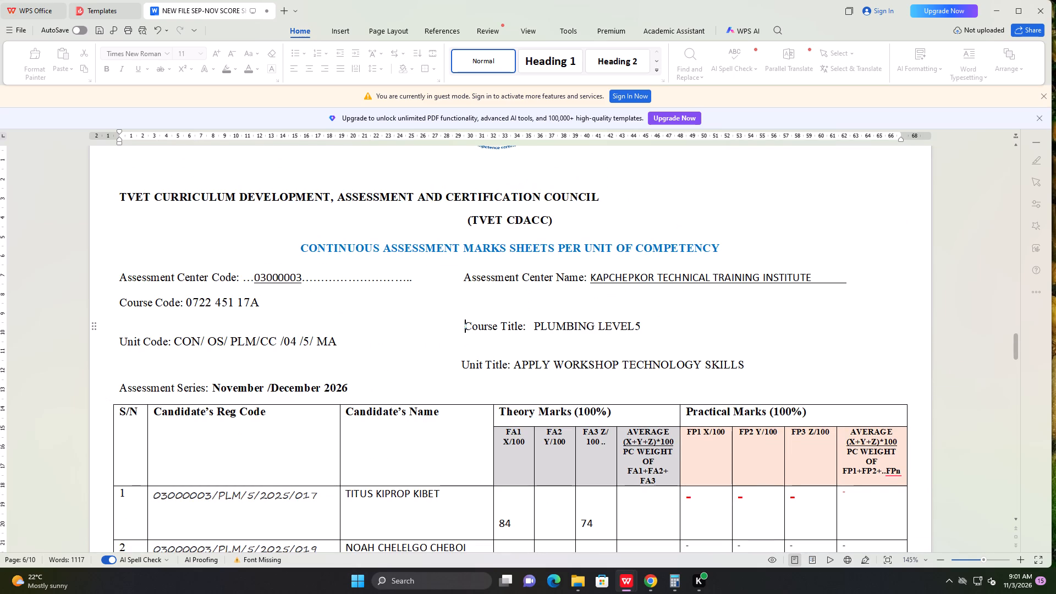
pyautogui.press('BackSpace')
pyautogui.press('BackSpace')
pyautogui.press('BackSpace')
pyautogui.press('BackSpace')
pyautogui.press('BackSpace')
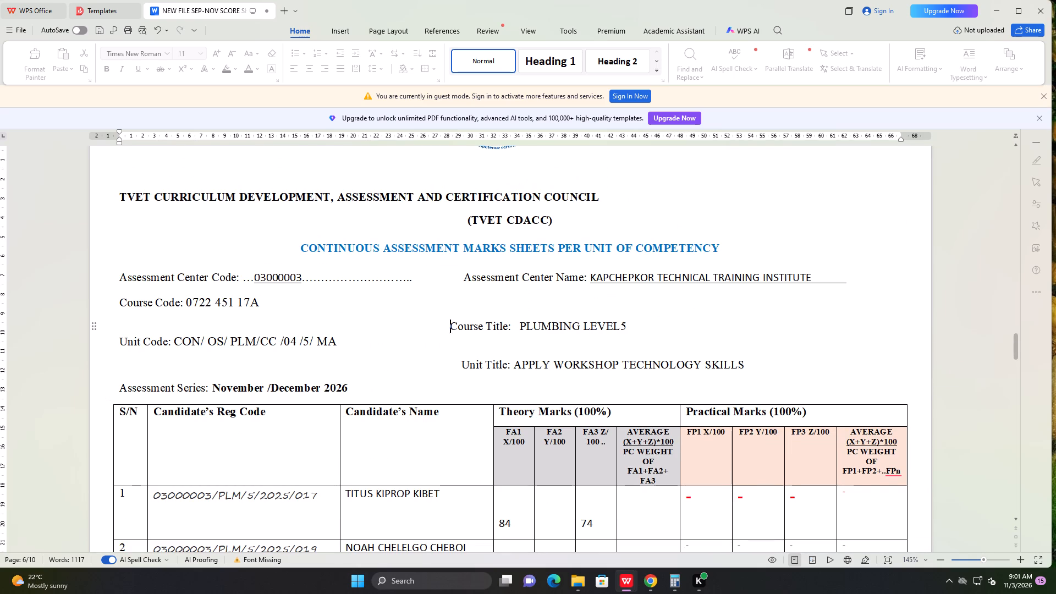
pyautogui.press('BackSpace')
pyautogui.press('BackSpace')
pyautogui.press('BackSpace')
pyautogui.press('BackSpace')
pyautogui.press('BackSpace')
pyautogui.press('BackSpace')
pyautogui.press('BackSpace')
pyautogui.press('BackSpace')
pyautogui.press('BackSpace')
pyautogui.press('BackSpace')
pyautogui.press('BackSpace')
pyautogui.press('BackSpace')
pyautogui.press('BackSpace')
pyautogui.press('BackSpace')
pyautogui.press('BackSpace')
pyautogui.press('BackSpace')
pyautogui.press('BackSpace')
pyautogui.press('BackSpace')
pyautogui.press('BackSpace')
pyautogui.press('BackSpace')
pyautogui.press('BackSpace')
pyautogui.press('BackSpace')
pyautogui.press('BackSpace')
pyautogui.press('BackSpace')
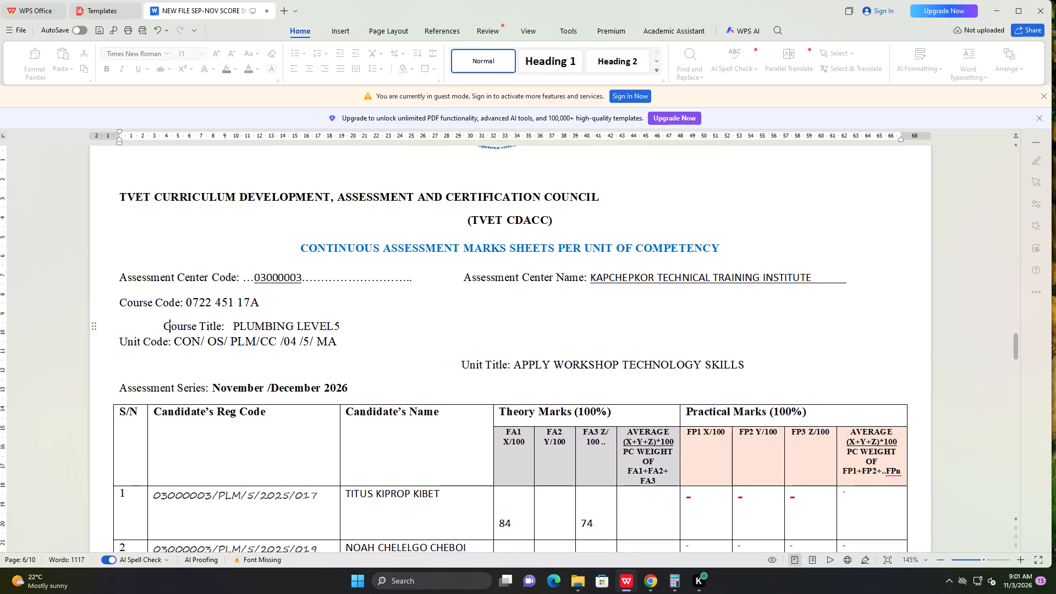
pyautogui.press('BackSpace')
pyautogui.press('BackSpace')
pyautogui.press('BackSpace')
pyautogui.press('BackSpace')
pyautogui.press('BackSpace')
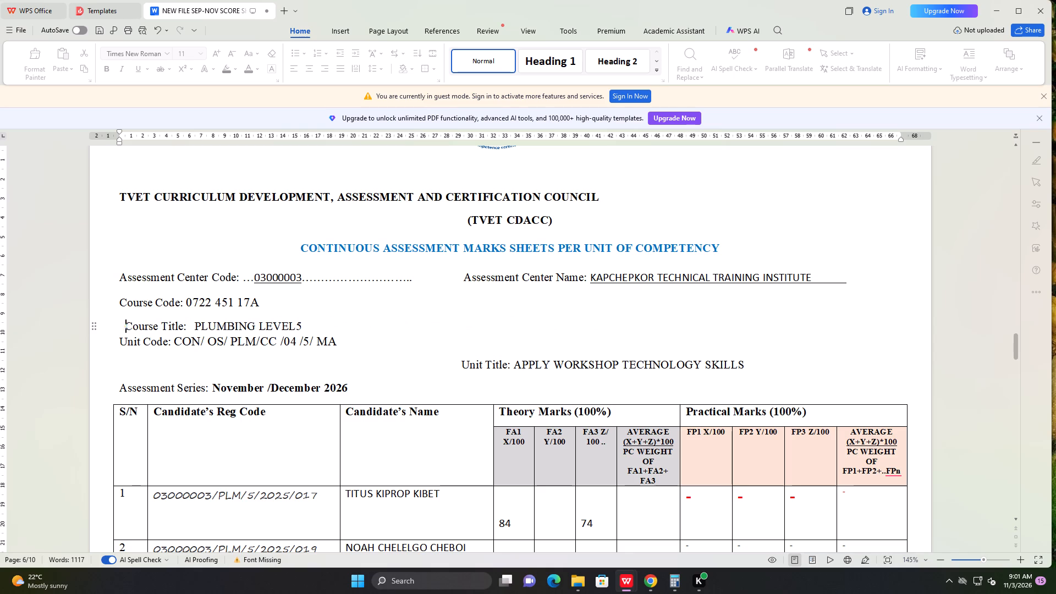
pyautogui.press('BackSpace')
pyautogui.press('BackSpace')
pyautogui.press('BackSpace')
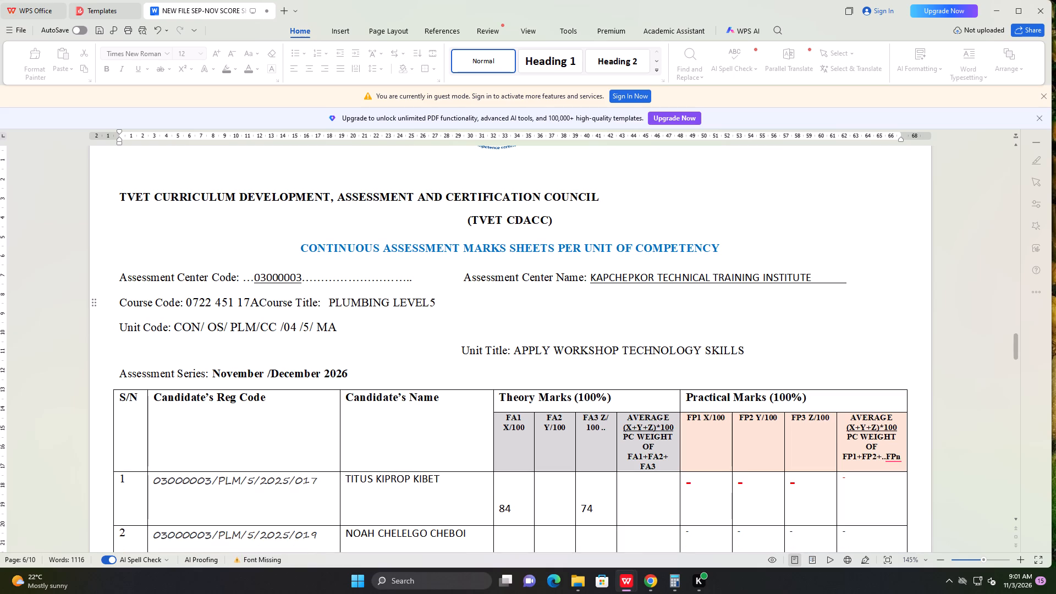
# Insert spaces before page 6's Course Title to line it up under the Assessment Center Name.
pyautogui.press('space')
pyautogui.press('space')
pyautogui.press('space')
pyautogui.press('space')
pyautogui.press('space')
pyautogui.press('space')
pyautogui.press('space')
pyautogui.press('space')
pyautogui.press('space')
pyautogui.press('space')
pyautogui.press('space')
pyautogui.press('space')
pyautogui.press('space')
pyautogui.press('space')
pyautogui.press('space')
pyautogui.press('space')
pyautogui.press('space')
pyautogui.press('space')
pyautogui.press('space')
pyautogui.press('space')
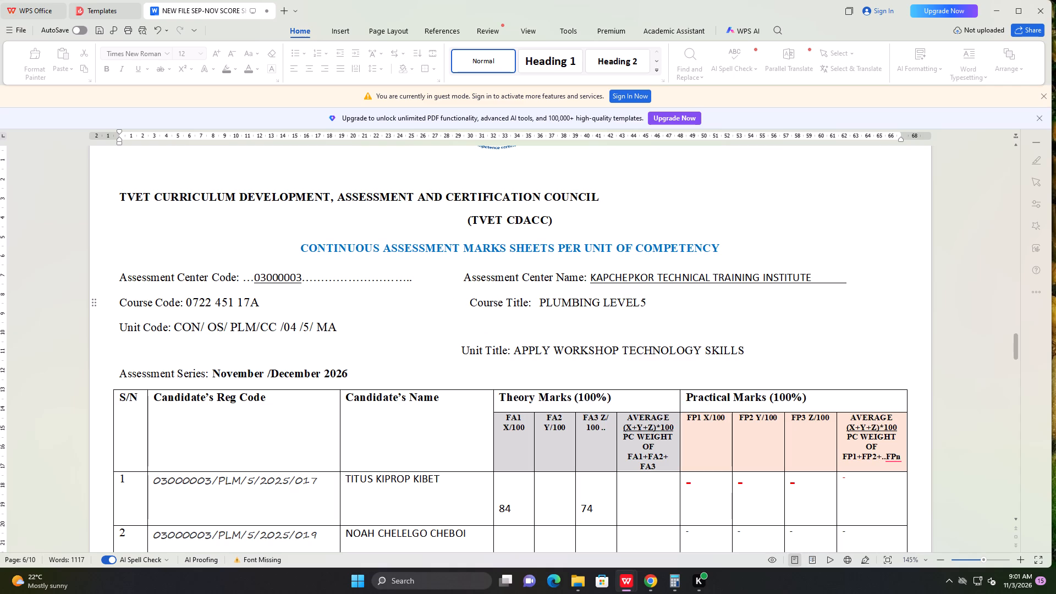
pyautogui.press('BackSpace')
pyautogui.press('BackSpace')
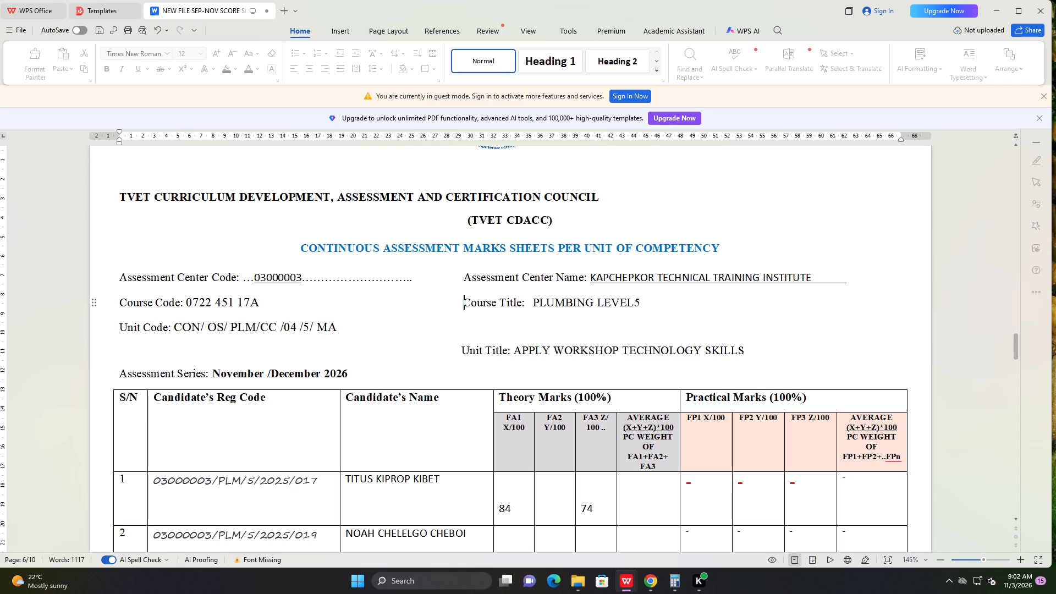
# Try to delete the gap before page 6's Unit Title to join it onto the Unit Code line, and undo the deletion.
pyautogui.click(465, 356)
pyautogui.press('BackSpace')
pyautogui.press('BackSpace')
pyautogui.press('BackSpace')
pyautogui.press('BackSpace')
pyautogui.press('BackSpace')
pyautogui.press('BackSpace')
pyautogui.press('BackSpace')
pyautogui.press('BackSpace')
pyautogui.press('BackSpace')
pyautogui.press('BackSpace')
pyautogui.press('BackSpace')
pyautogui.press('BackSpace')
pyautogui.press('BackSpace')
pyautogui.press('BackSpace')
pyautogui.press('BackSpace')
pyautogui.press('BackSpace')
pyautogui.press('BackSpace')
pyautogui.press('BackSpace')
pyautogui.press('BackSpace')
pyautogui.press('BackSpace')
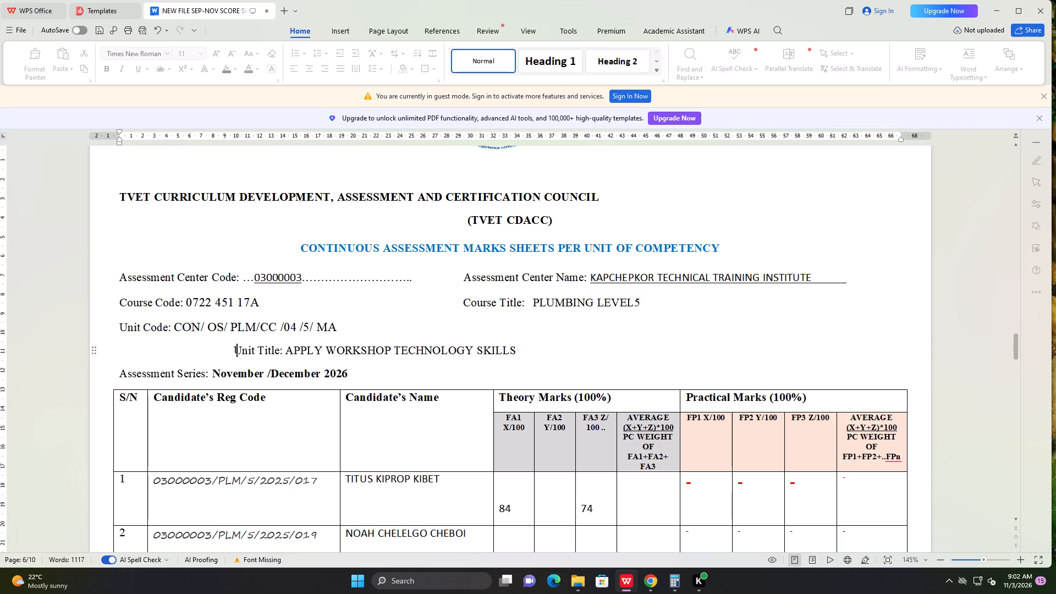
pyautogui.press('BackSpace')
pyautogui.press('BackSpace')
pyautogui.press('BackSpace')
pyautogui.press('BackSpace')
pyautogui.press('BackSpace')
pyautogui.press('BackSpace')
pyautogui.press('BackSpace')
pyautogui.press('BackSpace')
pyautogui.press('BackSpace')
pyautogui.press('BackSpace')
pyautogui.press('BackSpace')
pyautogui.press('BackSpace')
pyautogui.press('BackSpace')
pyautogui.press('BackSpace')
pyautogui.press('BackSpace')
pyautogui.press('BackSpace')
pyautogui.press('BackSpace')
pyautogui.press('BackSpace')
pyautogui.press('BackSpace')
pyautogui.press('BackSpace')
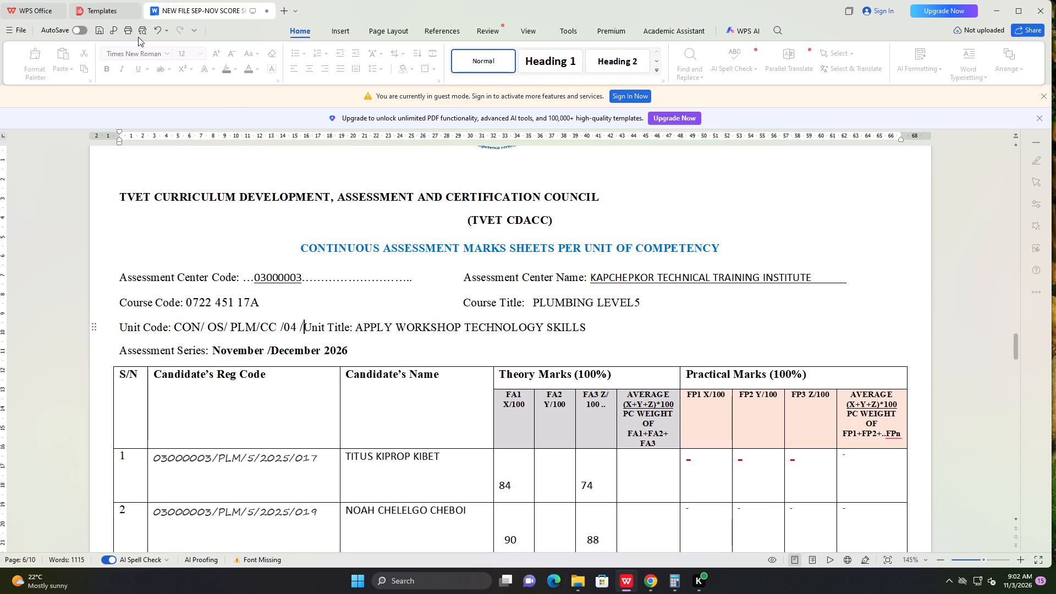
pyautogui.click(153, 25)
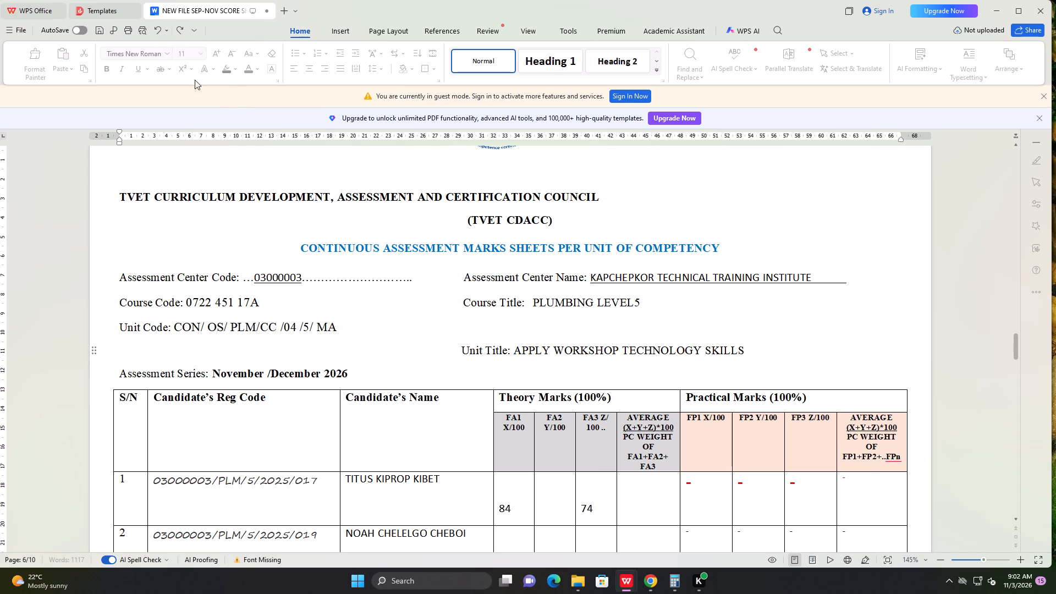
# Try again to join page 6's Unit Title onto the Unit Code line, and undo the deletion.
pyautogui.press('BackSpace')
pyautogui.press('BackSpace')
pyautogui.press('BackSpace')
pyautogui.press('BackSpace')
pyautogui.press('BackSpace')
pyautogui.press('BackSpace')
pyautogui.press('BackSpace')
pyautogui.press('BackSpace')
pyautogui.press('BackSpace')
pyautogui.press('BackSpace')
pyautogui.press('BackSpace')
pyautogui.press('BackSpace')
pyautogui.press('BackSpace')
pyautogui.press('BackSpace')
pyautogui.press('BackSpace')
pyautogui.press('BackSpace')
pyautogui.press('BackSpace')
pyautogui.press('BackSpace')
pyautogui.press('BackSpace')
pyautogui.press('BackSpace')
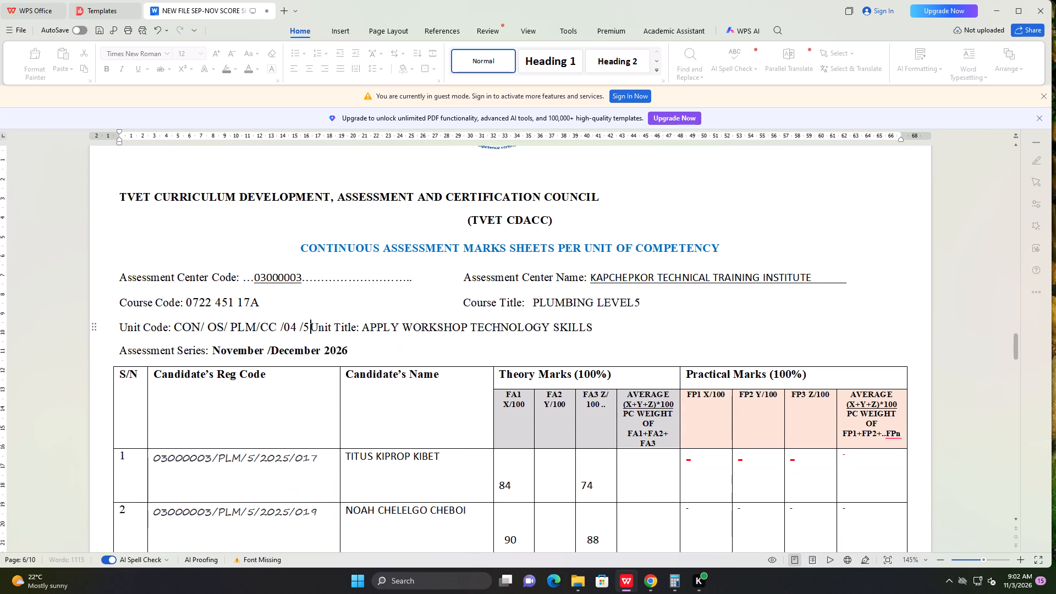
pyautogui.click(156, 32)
# Delete the gap before page 6's Unit Title, joining it onto the Unit Code line directly after /5/.
pyautogui.press('BackSpace')
pyautogui.press('BackSpace')
pyautogui.press('BackSpace')
pyautogui.press('BackSpace')
pyautogui.press('BackSpace')
pyautogui.press('BackSpace')
pyautogui.press('BackSpace')
pyautogui.press('BackSpace')
pyautogui.press('BackSpace')
pyautogui.press('BackSpace')
pyautogui.press('BackSpace')
pyautogui.press('BackSpace')
pyautogui.press('BackSpace')
pyautogui.press('BackSpace')
pyautogui.press('BackSpace')
pyautogui.press('BackSpace')
pyautogui.press('BackSpace')
pyautogui.press('BackSpace')
pyautogui.press('BackSpace')
pyautogui.press('BackSpace')
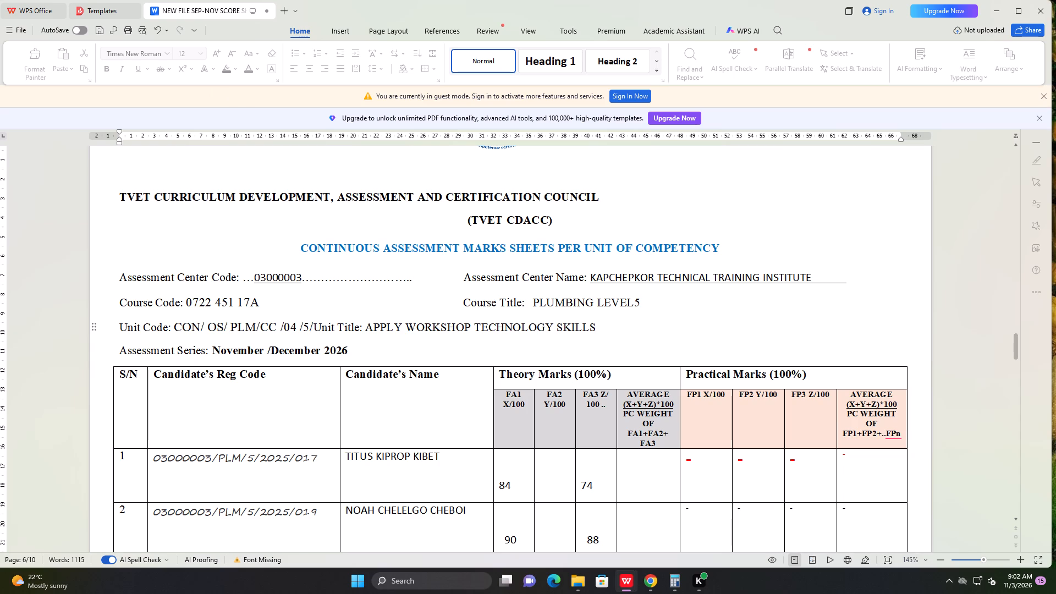
# Add MA in capitals at the end of page 6's Unit Code, directly before the Unit Title.
pyautogui.press('m')
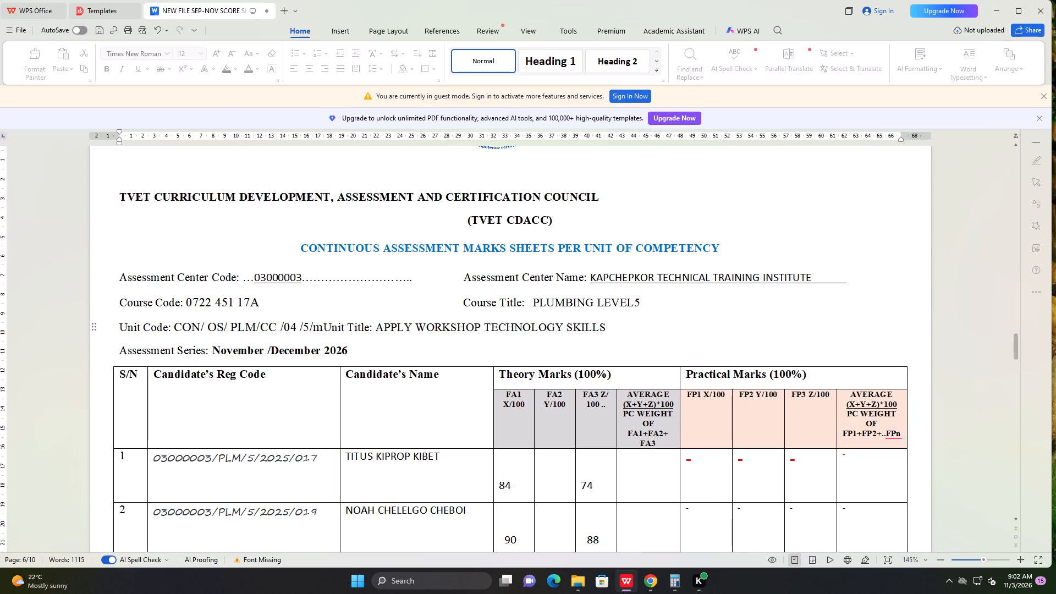
pyautogui.press('BackSpace')
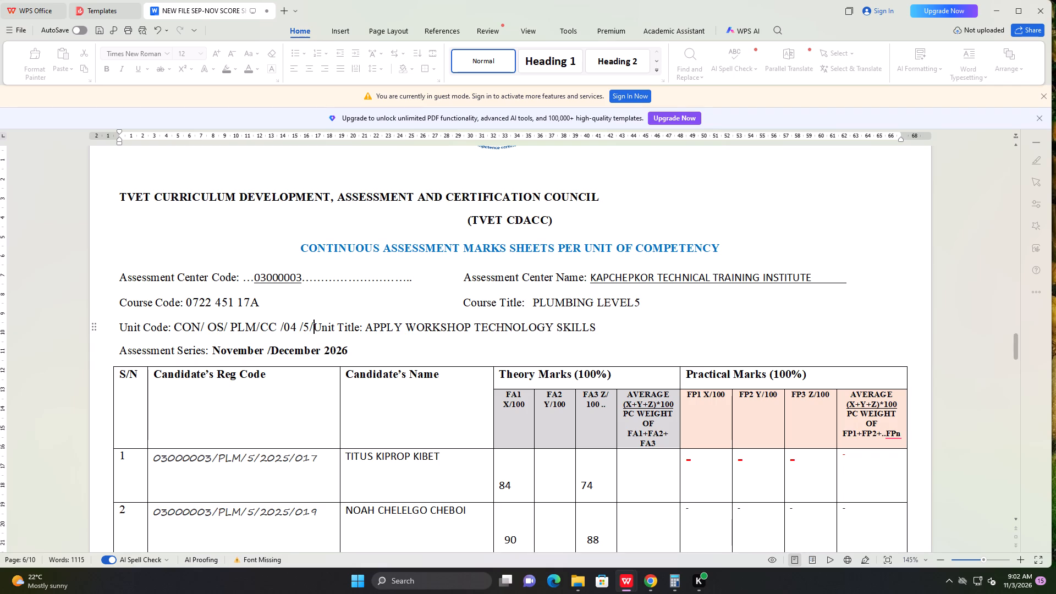
pyautogui.press('m')
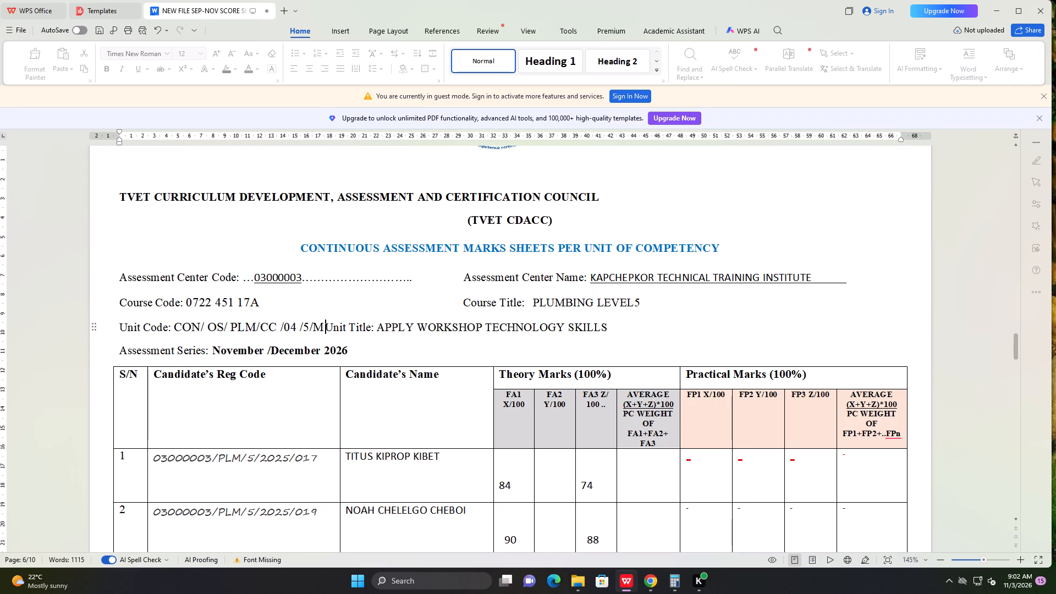
pyautogui.press('a')
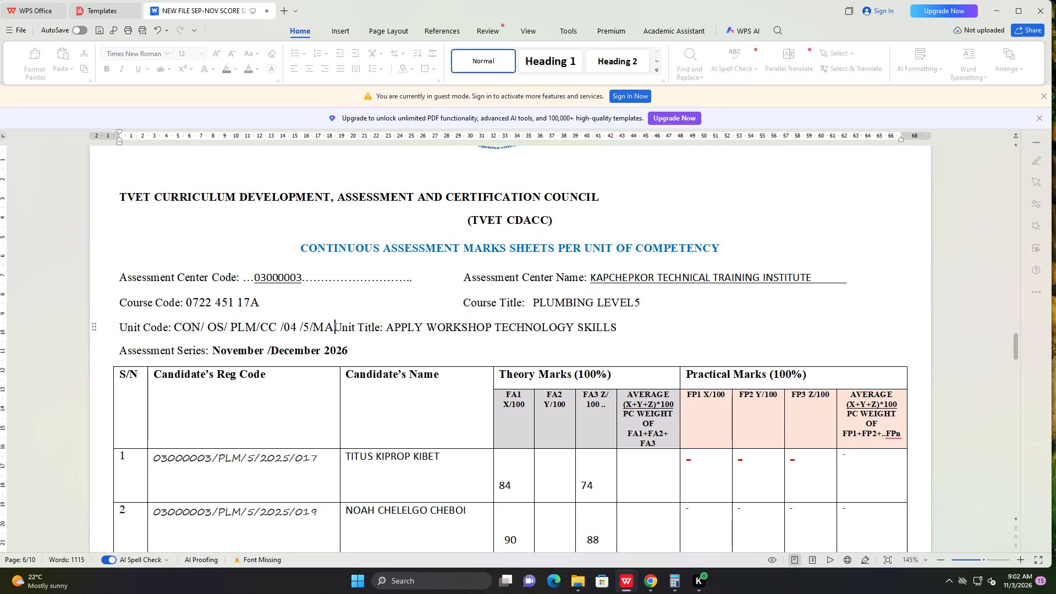
# Insert spaces between page 6's Unit Code and Unit Title to line the Unit Title up under the Course Title.
pyautogui.press('space')
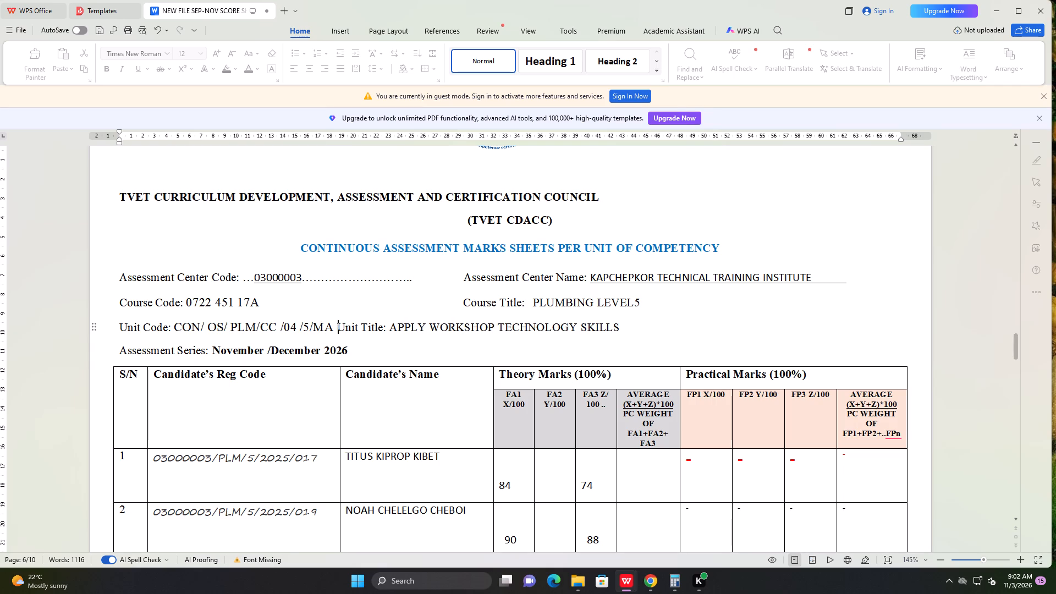
pyautogui.press('space')
pyautogui.press('space')
pyautogui.press('space')
pyautogui.press('space')
pyautogui.press('space')
pyautogui.press('space')
pyautogui.press('space')
pyautogui.press('space')
pyautogui.press('space')
pyautogui.press('space')
pyautogui.press('space')
pyautogui.press('space')
pyautogui.press('space')
pyautogui.press('space')
pyautogui.press('space')
pyautogui.press('space')
pyautogui.press('space')
pyautogui.press('space')
pyautogui.press('space')
pyautogui.press('space')
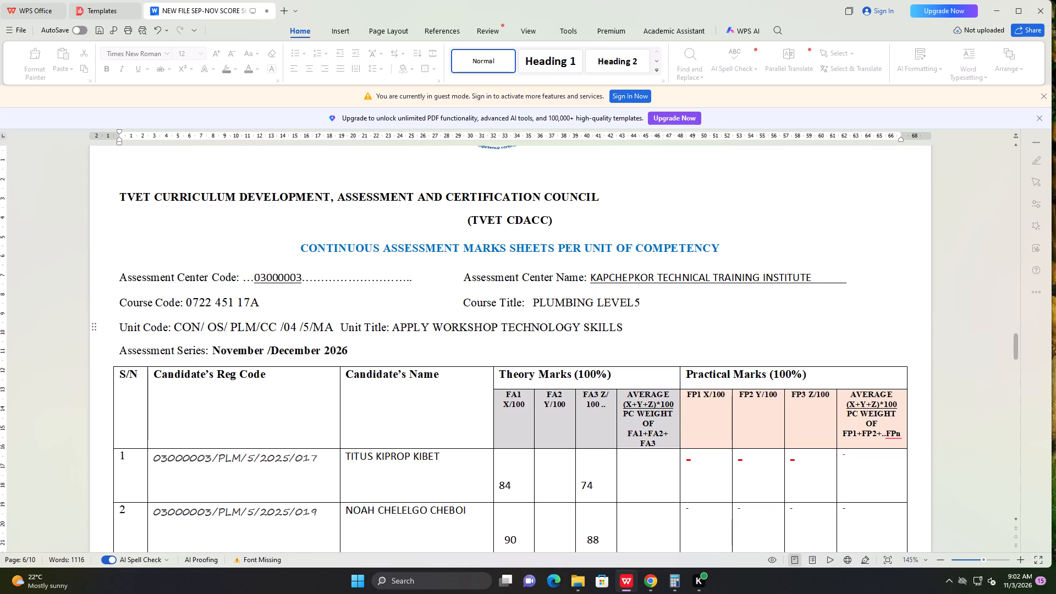
pyautogui.press('space')
pyautogui.press('space')
pyautogui.press('space')
pyautogui.press('space')
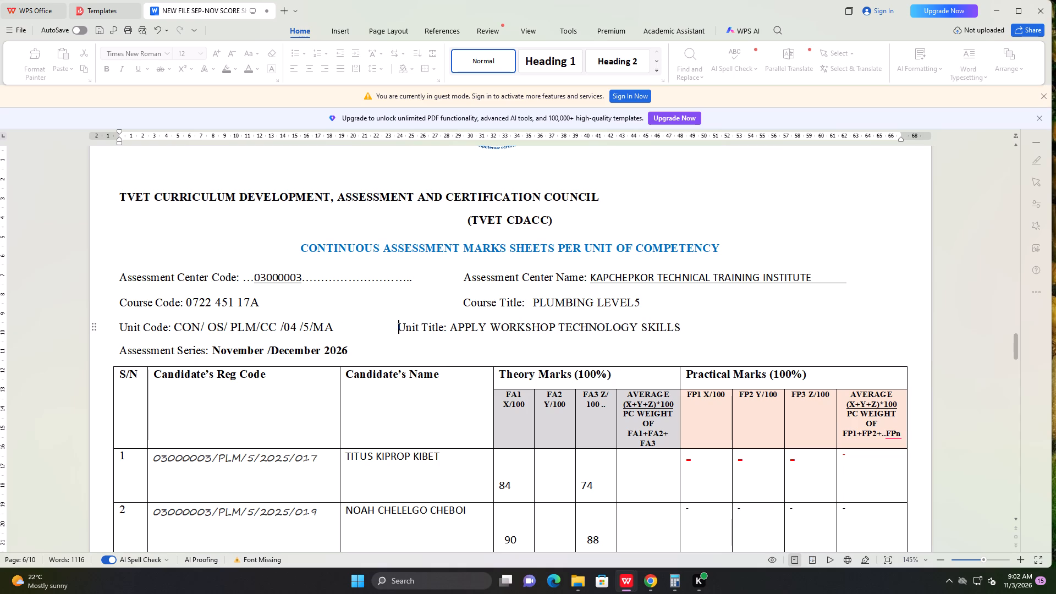
pyautogui.press('space')
pyautogui.press('space')
pyautogui.press('space')
pyautogui.press('space')
pyautogui.press('space')
pyautogui.press('space')
pyautogui.press('space')
pyautogui.press('space')
pyautogui.press('space')
pyautogui.press('space')
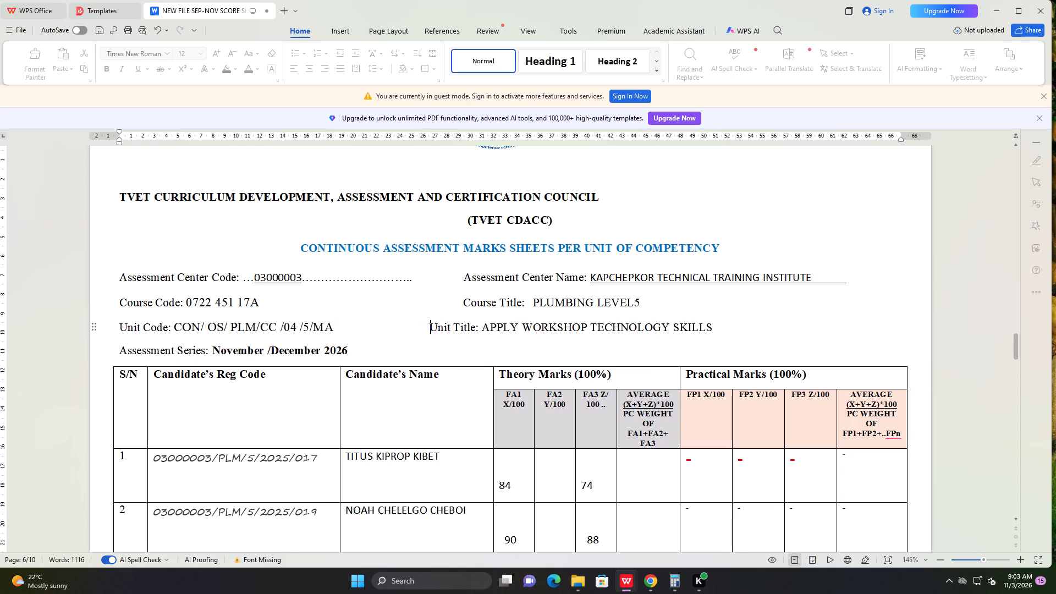
pyautogui.press('space')
pyautogui.press('space')
pyautogui.press('space')
pyautogui.press('space')
pyautogui.press('space')
pyautogui.press('space')
pyautogui.press('space')
pyautogui.press('space')
pyautogui.press('space')
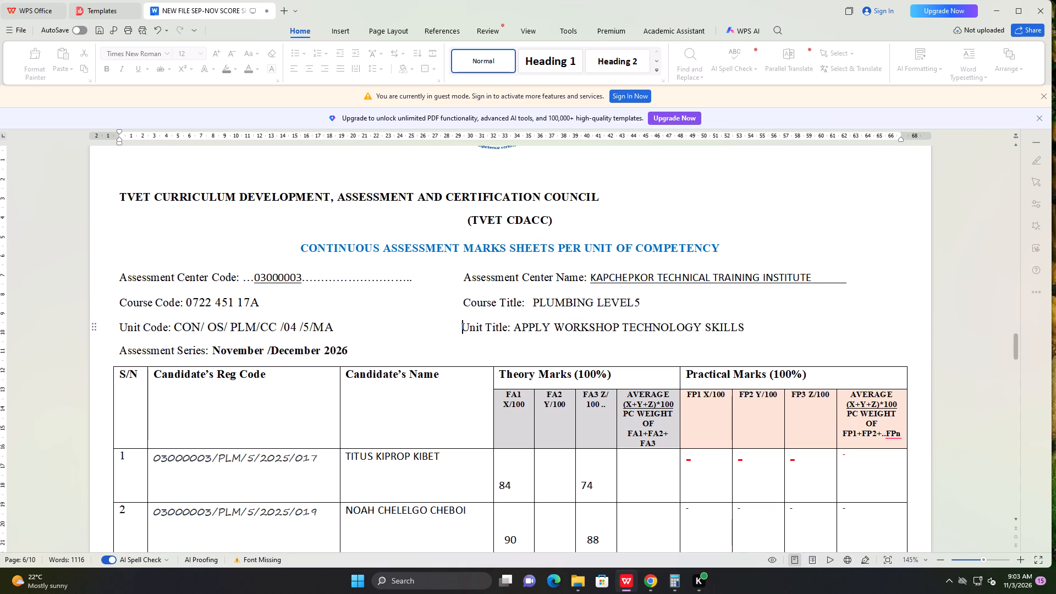
pyautogui.press('space')
# Check how the end of page 6's score sheet breaks onto page 7.
pyautogui.scroll(-3, 342, 354)
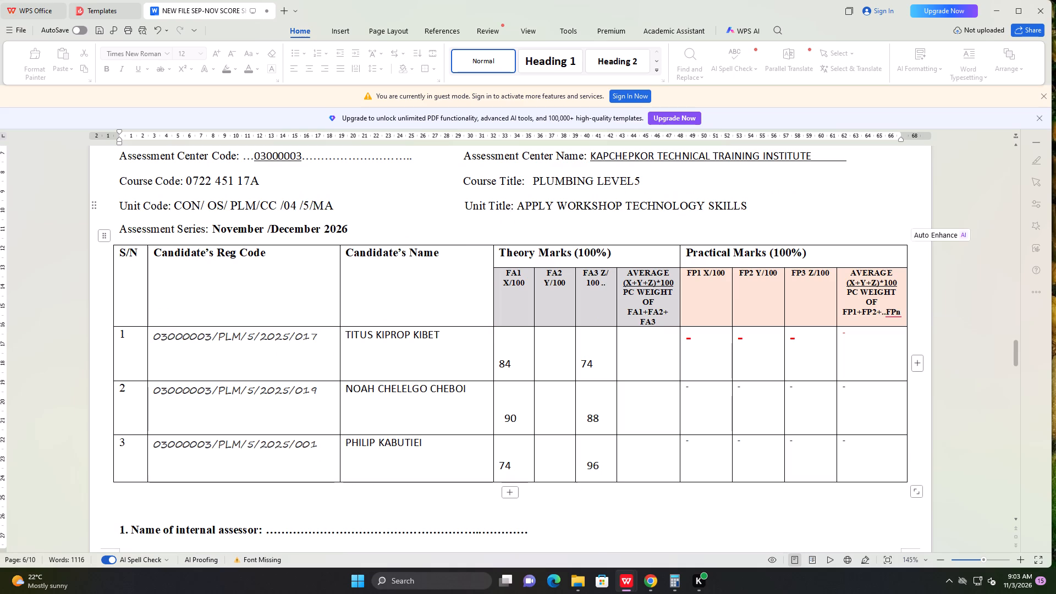
pyautogui.scroll(-6, 344, 354)
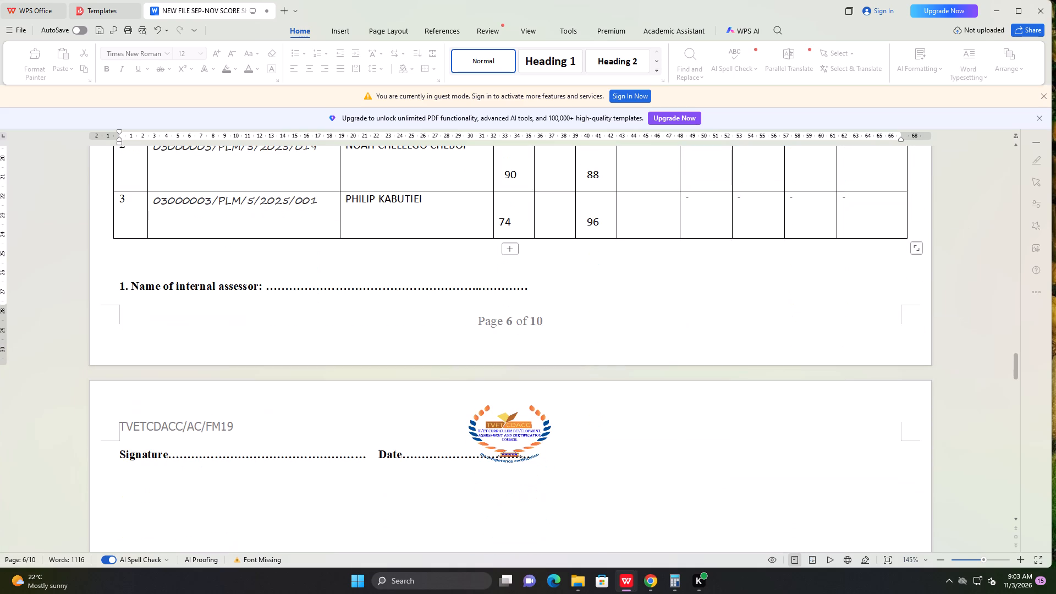
pyautogui.scroll(-2, 345, 354)
pyautogui.scroll(4, 345, 354)
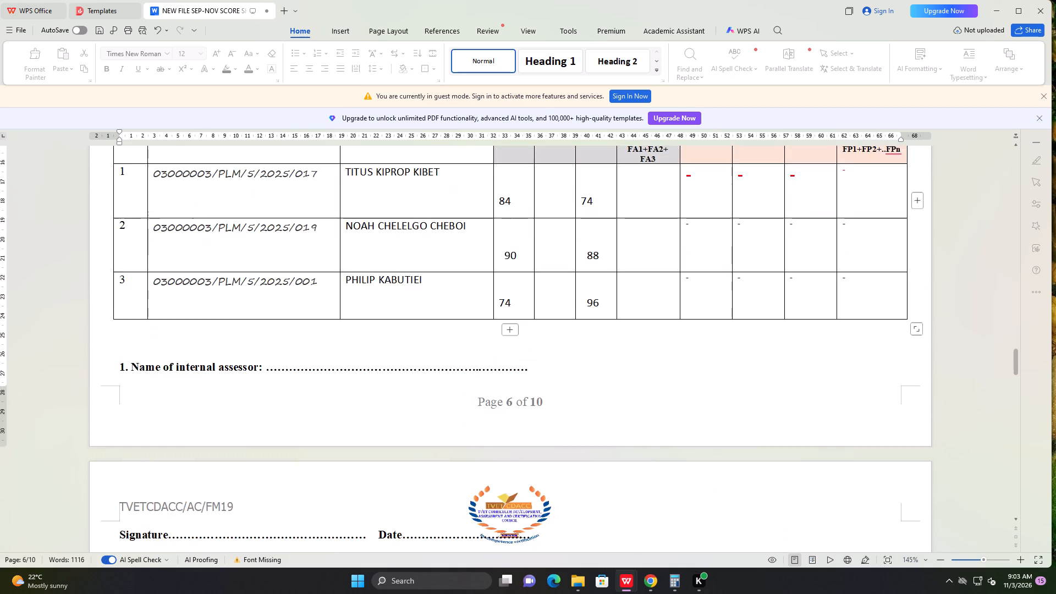
# Delete the extra blank line above the council heading at the start of page 6.
pyautogui.scroll(9, 345, 354)
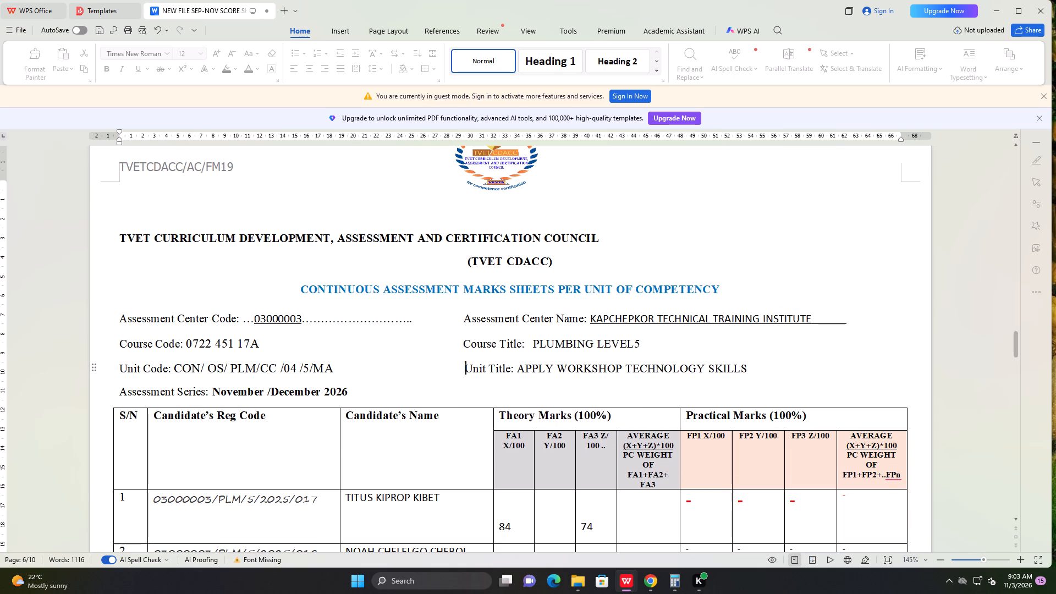
pyautogui.scroll(3, 337, 292)
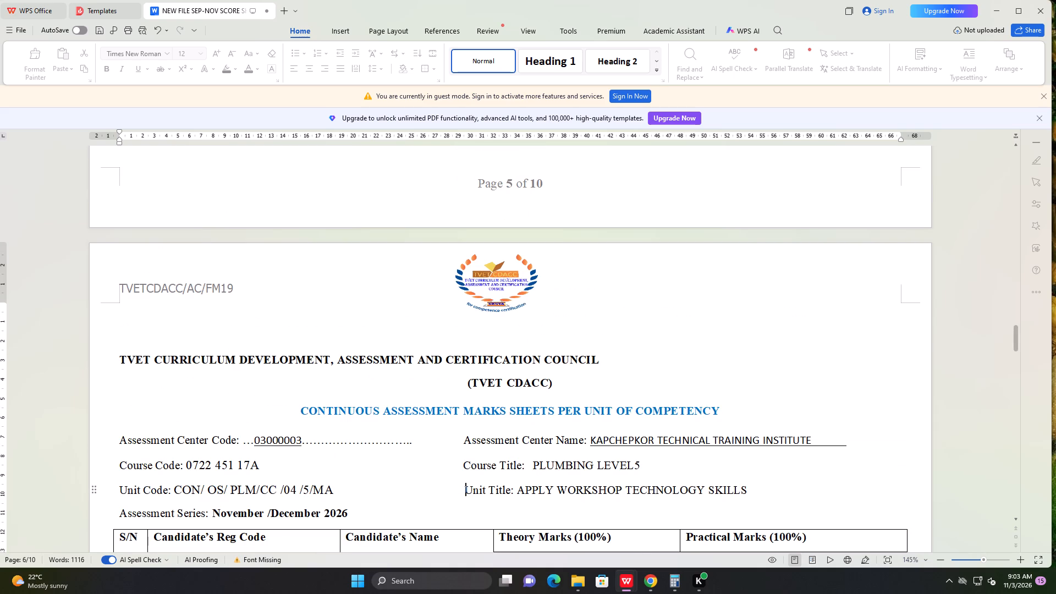
pyautogui.click(456, 333)
pyautogui.press('BackSpace')
pyautogui.press('BackSpace')
# Delete all the blank lines above page 7's council heading so the heading sits directly below the logo.
pyautogui.scroll(-8, 448, 343)
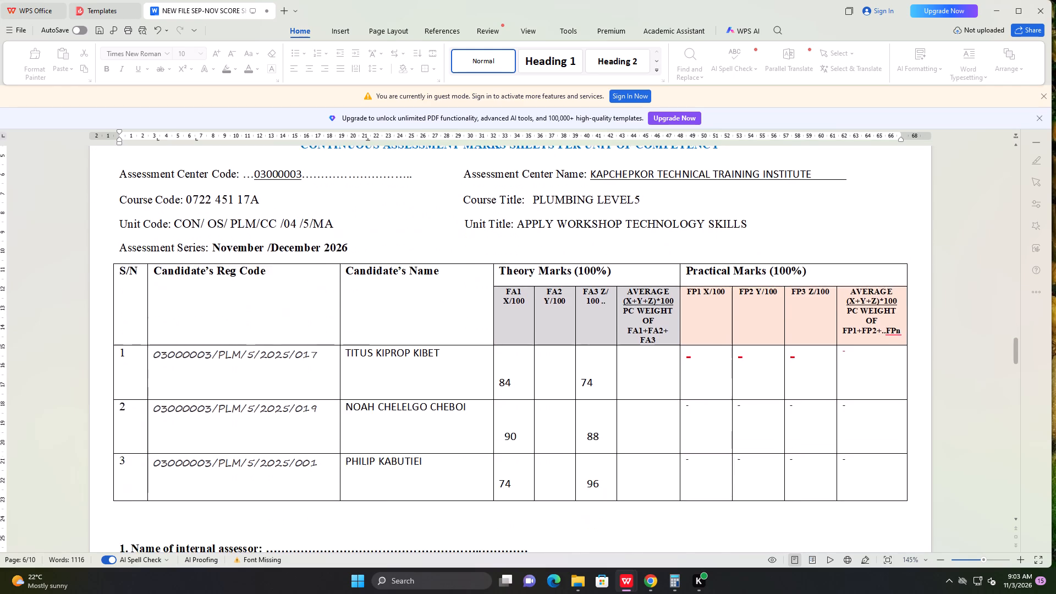
pyautogui.scroll(-15, 448, 344)
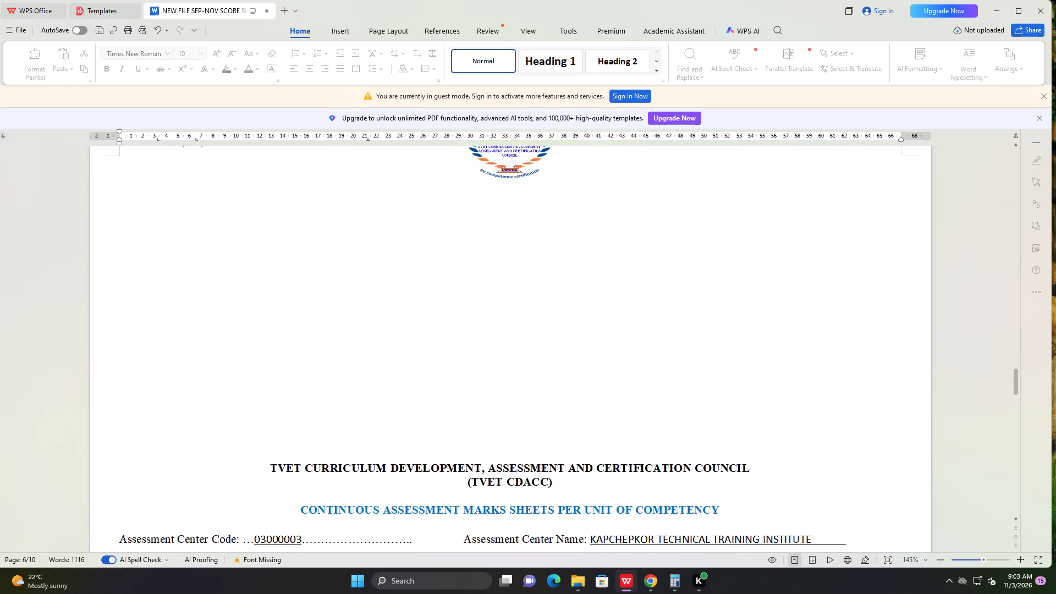
pyautogui.scroll(-3, 451, 344)
pyautogui.click(455, 324)
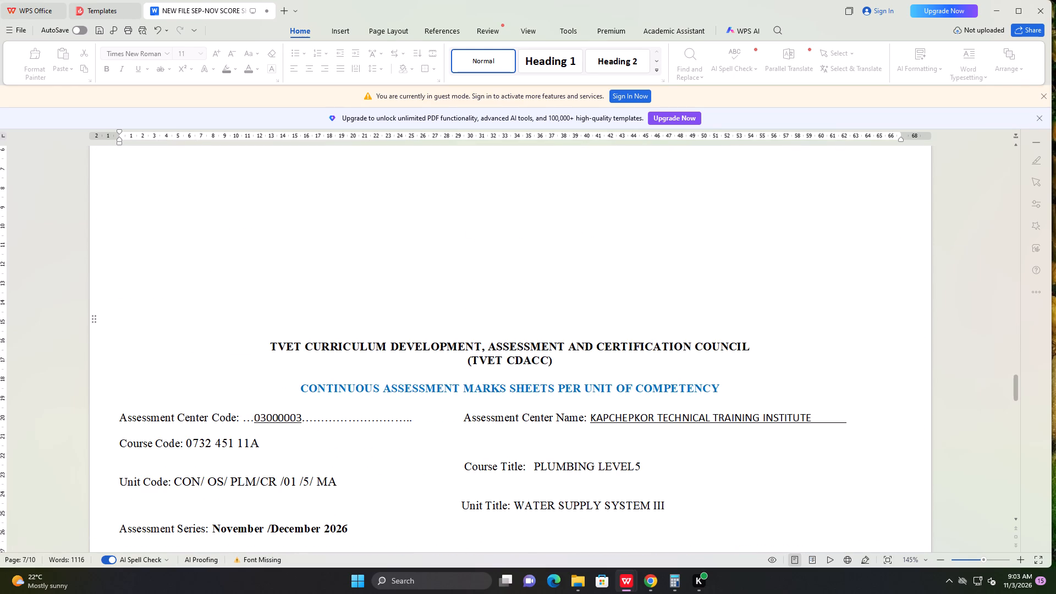
pyautogui.press('BackSpace')
pyautogui.press('BackSpace')
pyautogui.press('BackSpace')
pyautogui.press('BackSpace')
pyautogui.press('BackSpace')
pyautogui.press('BackSpace')
pyautogui.press('BackSpace')
pyautogui.press('BackSpace')
pyautogui.press('BackSpace')
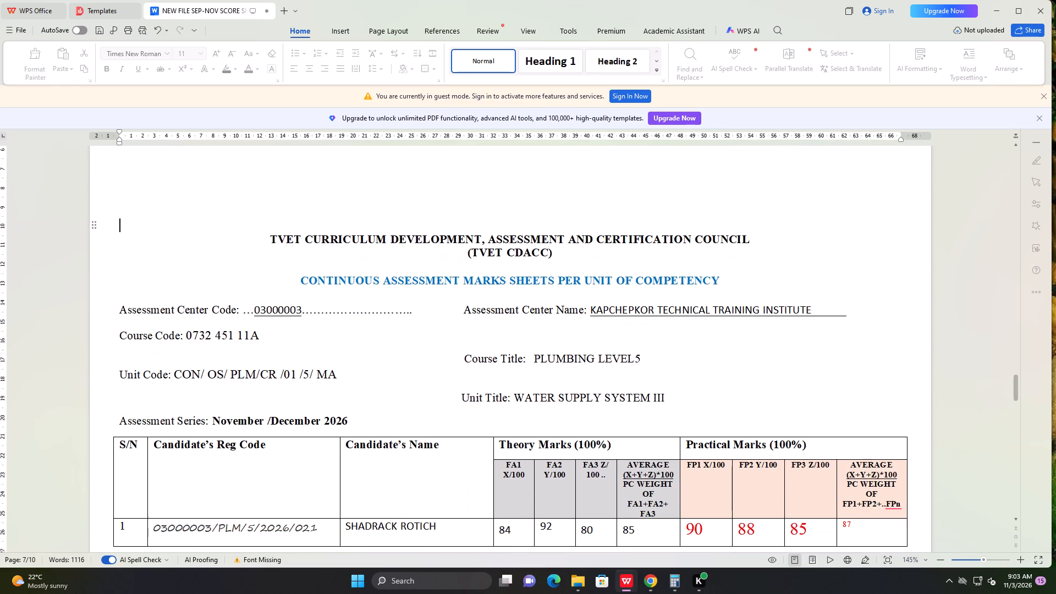
pyautogui.scroll(4, 472, 260)
pyautogui.press('BackSpace')
pyautogui.press('BackSpace')
pyautogui.press('BackSpace')
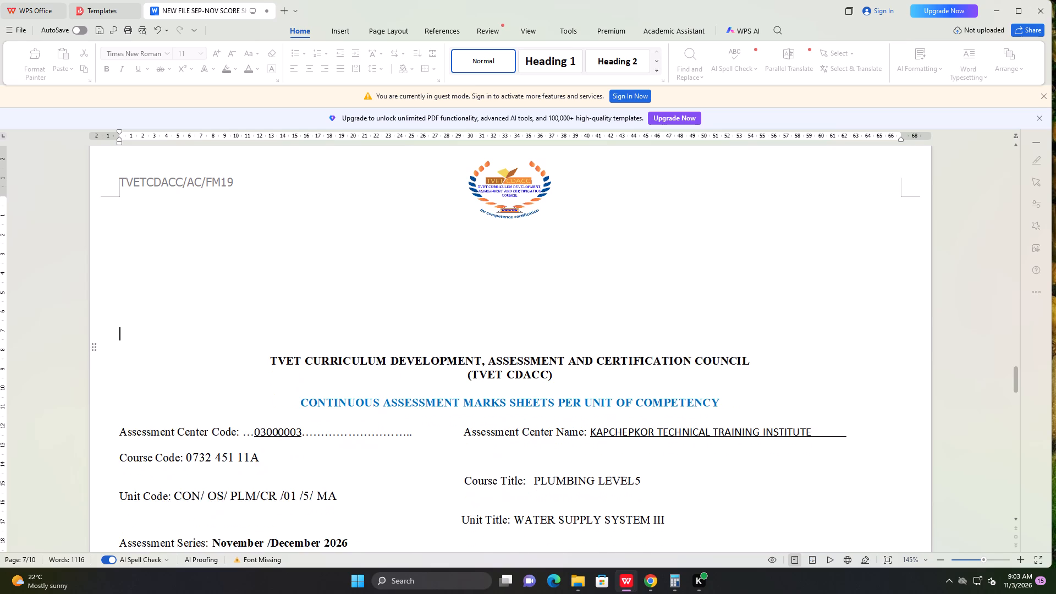
pyautogui.press('BackSpace')
pyautogui.press('BackSpace')
pyautogui.press('BackSpace')
pyautogui.press('BackSpace')
pyautogui.press('BackSpace')
pyautogui.press('BackSpace')
pyautogui.press('BackSpace')
pyautogui.press('BackSpace')
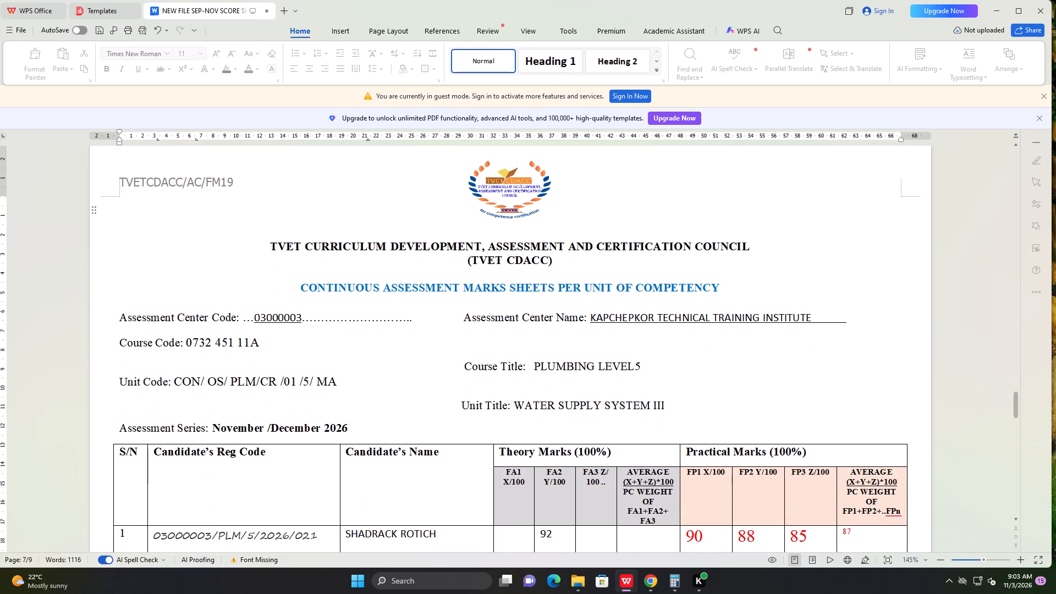
# Delete the gap before the Course Title on page 8's summative sheet, joining it onto the Course Code line directly after 11A.
pyautogui.scroll(-10, 456, 283)
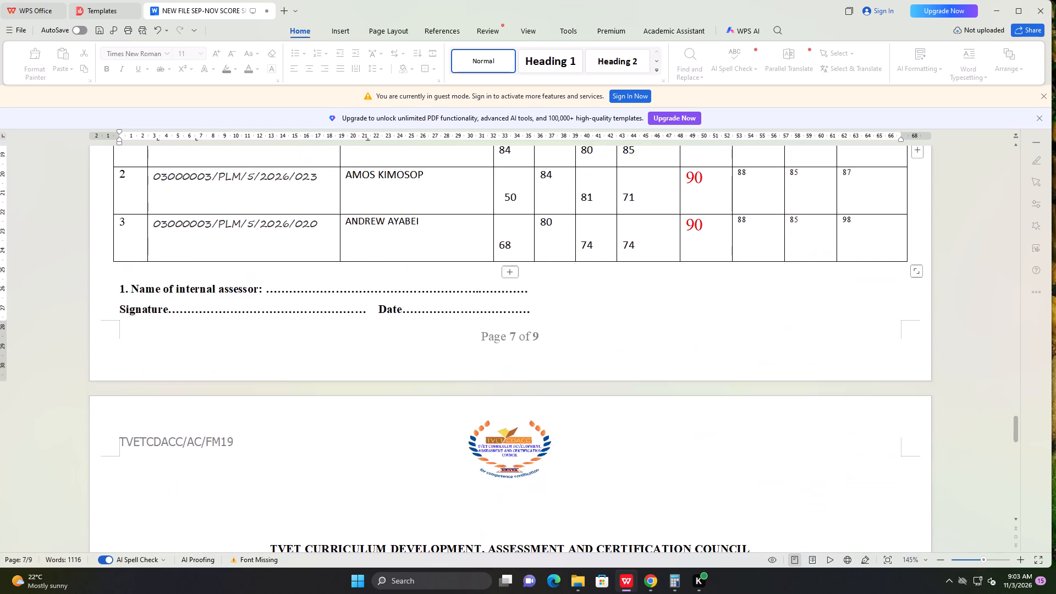
pyautogui.scroll(-13, 446, 292)
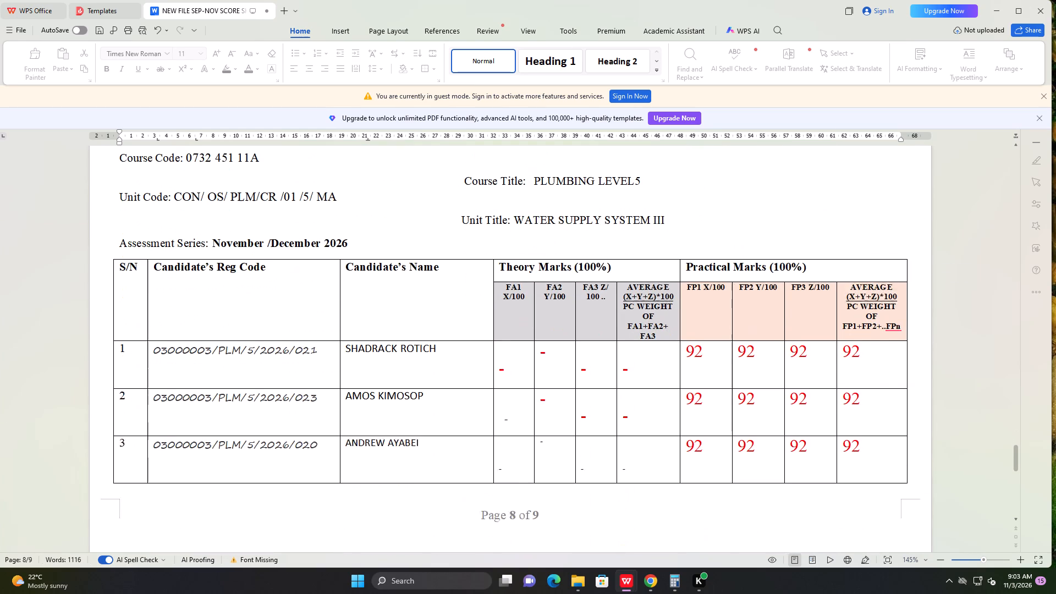
pyautogui.scroll(-3, 450, 295)
pyautogui.scroll(9, 450, 295)
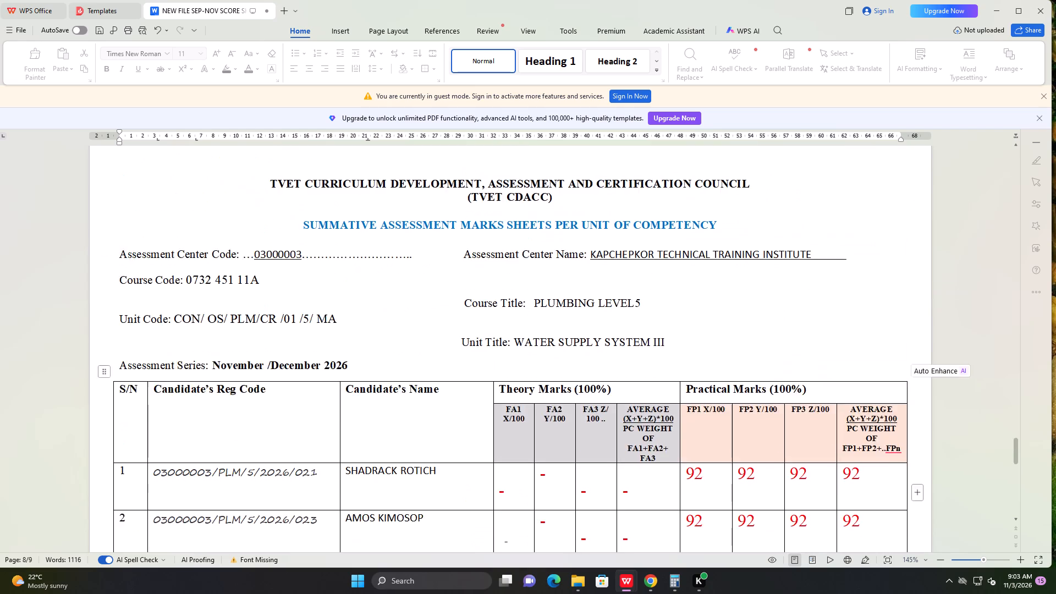
pyautogui.click(465, 343)
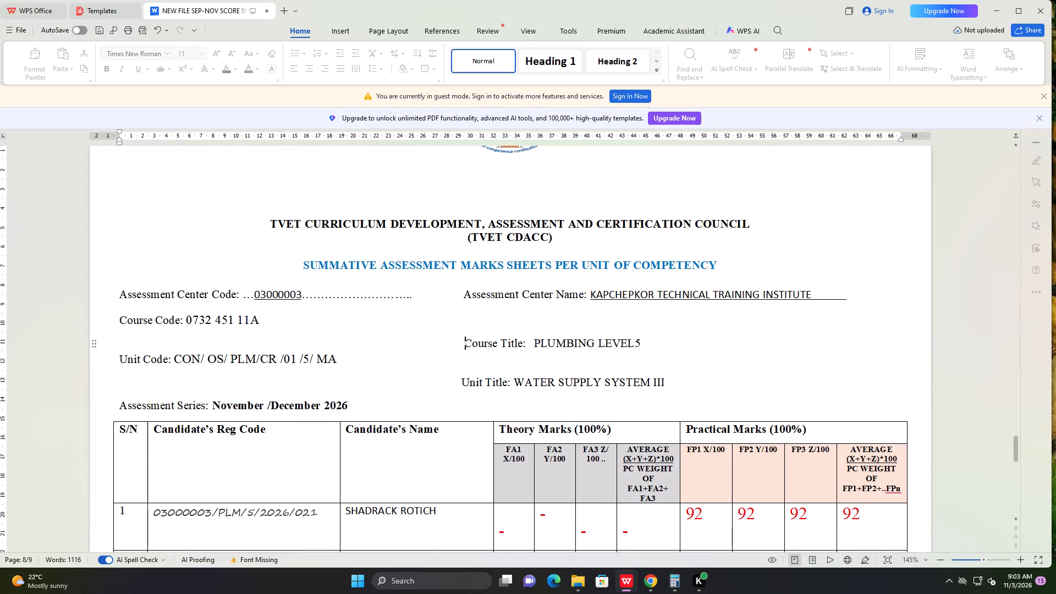
pyautogui.press('BackSpace')
pyautogui.press('BackSpace')
pyautogui.press('BackSpace')
pyautogui.press('BackSpace')
pyautogui.press('BackSpace')
pyautogui.press('BackSpace')
pyautogui.press('BackSpace')
pyautogui.press('BackSpace')
pyautogui.press('BackSpace')
pyautogui.press('BackSpace')
pyautogui.press('BackSpace')
pyautogui.press('BackSpace')
pyautogui.press('BackSpace')
pyautogui.press('BackSpace')
pyautogui.press('BackSpace')
pyautogui.press('BackSpace')
pyautogui.press('BackSpace')
pyautogui.press('BackSpace')
pyautogui.press('BackSpace')
pyautogui.press('BackSpace')
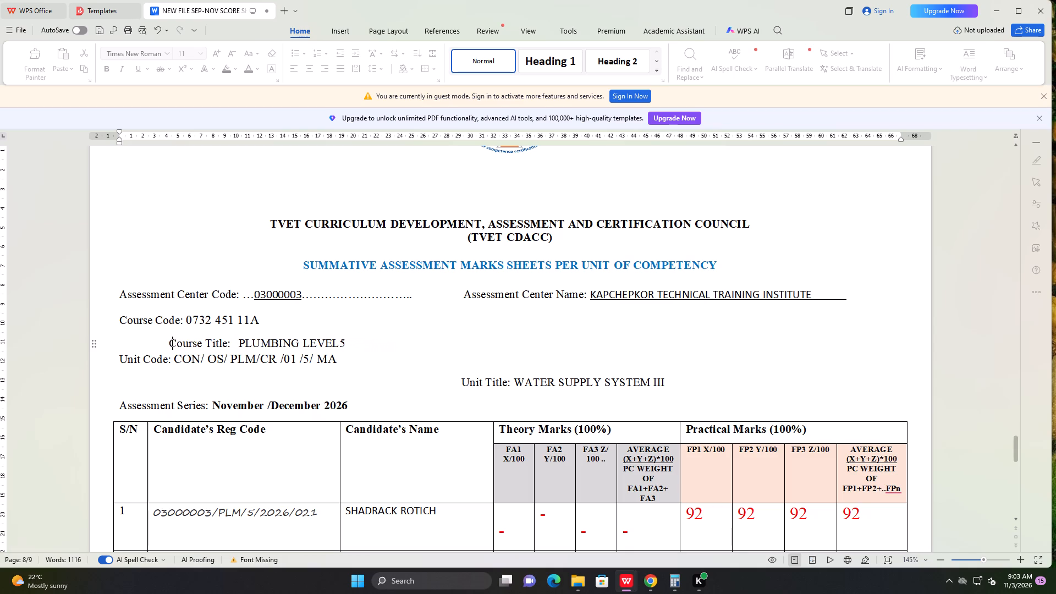
pyautogui.press('BackSpace')
pyautogui.press('BackSpace')
pyautogui.press('BackSpace')
pyautogui.press('BackSpace')
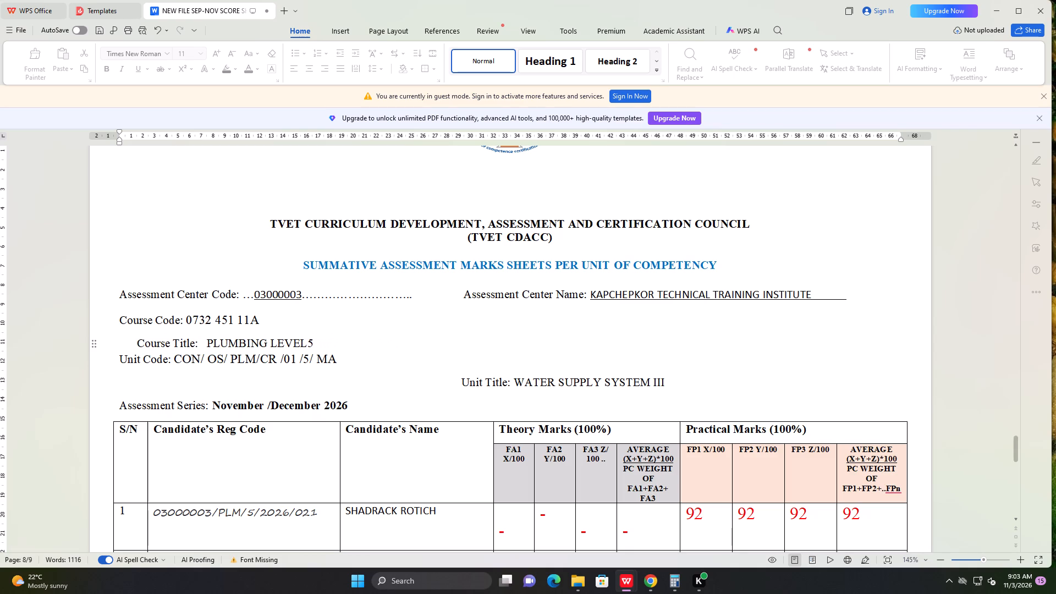
pyautogui.press('BackSpace')
pyautogui.press('BackSpace')
pyautogui.press('BackSpace')
pyautogui.press('BackSpace')
pyautogui.press('BackSpace')
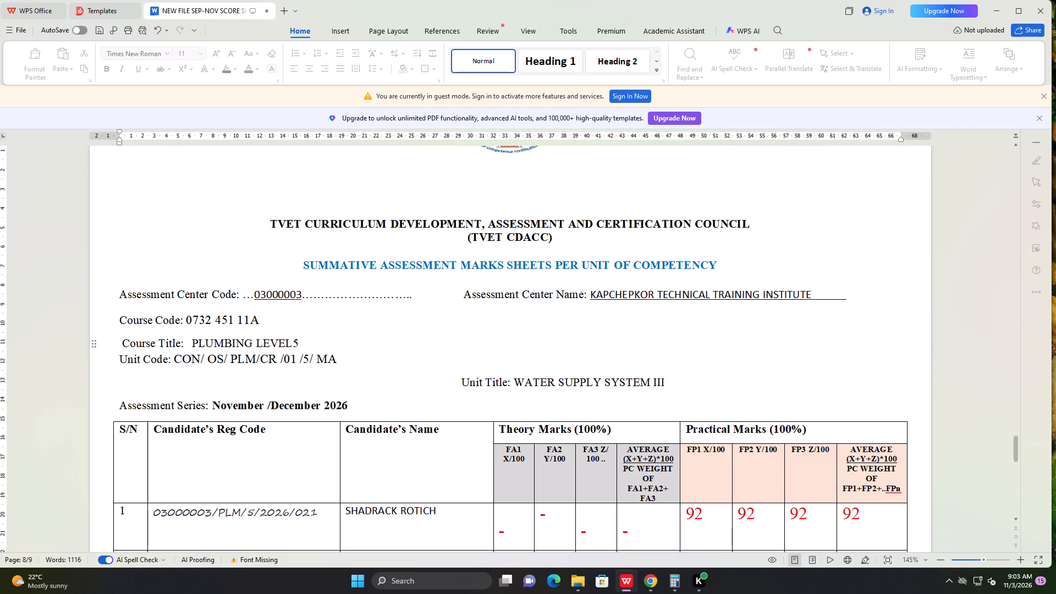
pyautogui.press('BackSpace')
pyautogui.press('BackSpace')
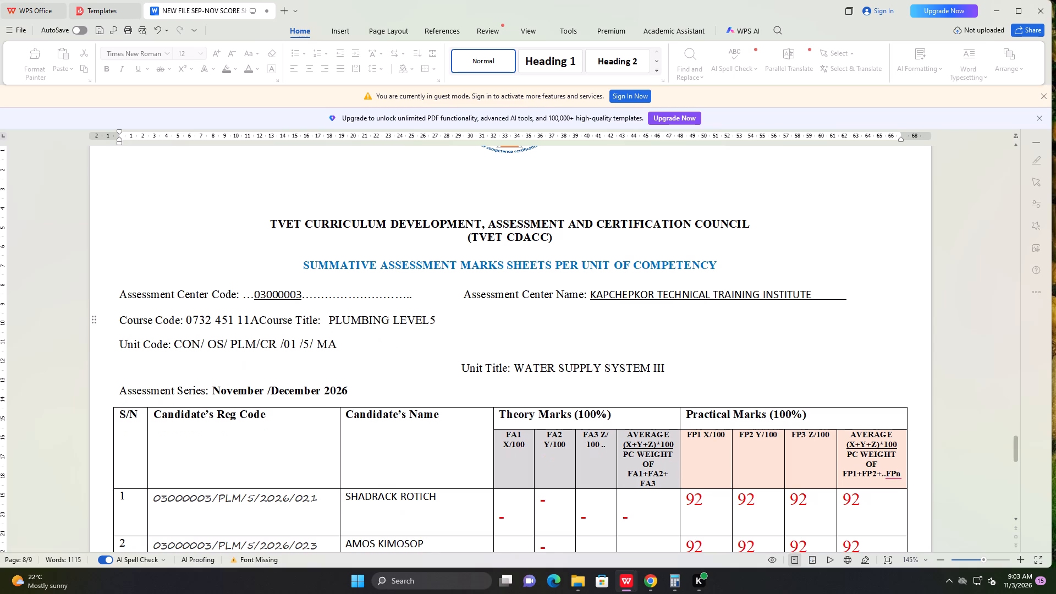
# Insert spaces between page 8's Course Code and Course Title to line the Course Title up under the Assessment Center Name.
pyautogui.press('space')
pyautogui.press('space')
pyautogui.press('space')
pyautogui.press('space')
pyautogui.press('space')
pyautogui.press('space')
pyautogui.press('space')
pyautogui.press('space')
pyautogui.press('space')
pyautogui.press('space')
pyautogui.press('space')
pyautogui.press('space')
pyautogui.press('space')
pyautogui.press('space')
pyautogui.press('space')
pyautogui.press('space')
pyautogui.press('space')
pyautogui.press('space')
pyautogui.press('space')
pyautogui.press('space')
pyautogui.press('space')
pyautogui.press('space')
pyautogui.press('space')
pyautogui.press('space')
pyautogui.press('space')
pyautogui.press('space')
pyautogui.press('space')
pyautogui.press('space')
pyautogui.press('space')
pyautogui.press('space')
pyautogui.press('space')
pyautogui.press('space')
pyautogui.press('space')
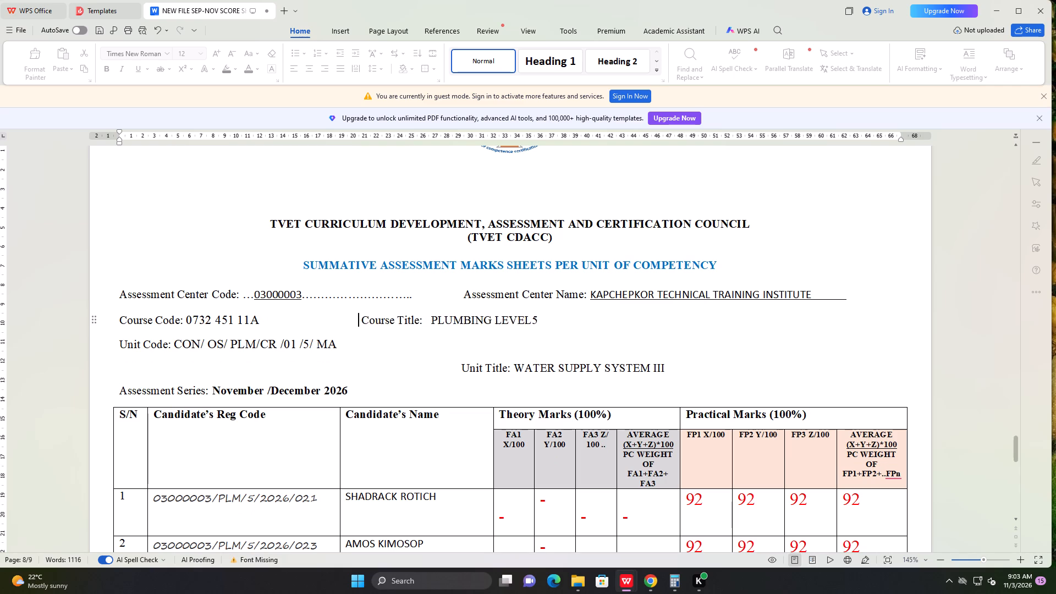
pyautogui.press('space')
pyautogui.press('space')
pyautogui.press('space')
pyautogui.press('space')
pyautogui.press('space')
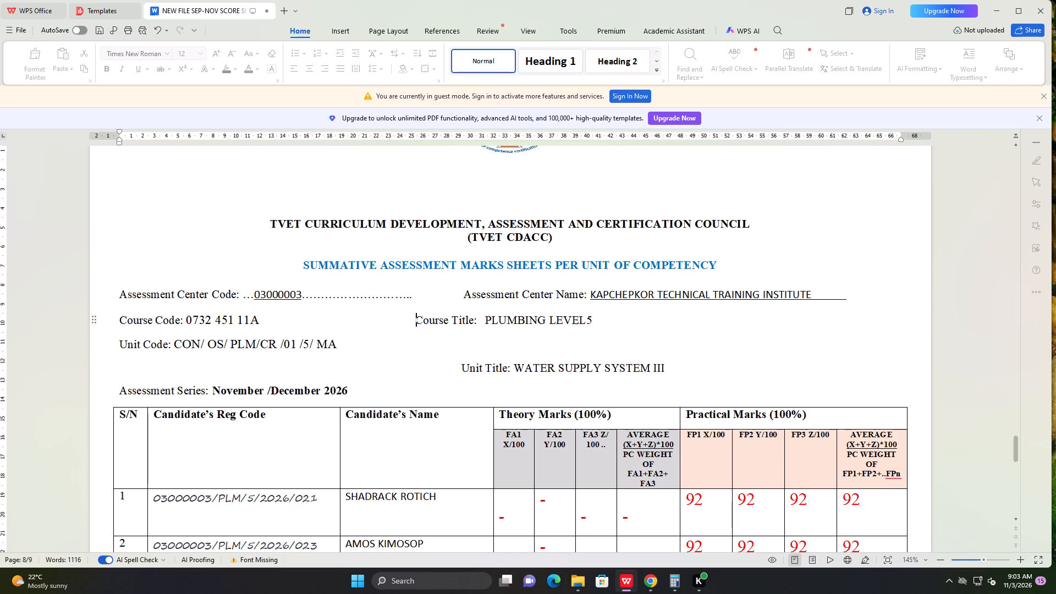
pyautogui.press('space')
pyautogui.press('space')
pyautogui.press('space')
pyautogui.press('space')
pyautogui.press('space')
pyautogui.press('space')
pyautogui.press('space')
pyautogui.press('space')
pyautogui.press('space')
pyautogui.press('space')
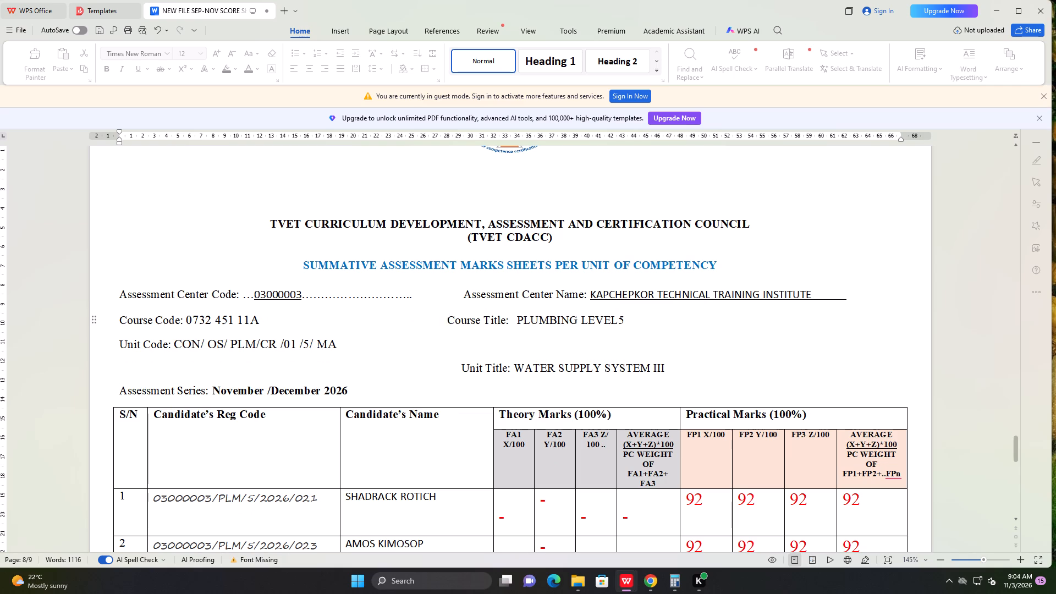
pyautogui.press('space')
pyautogui.press('space')
pyautogui.press('space')
pyautogui.press('space')
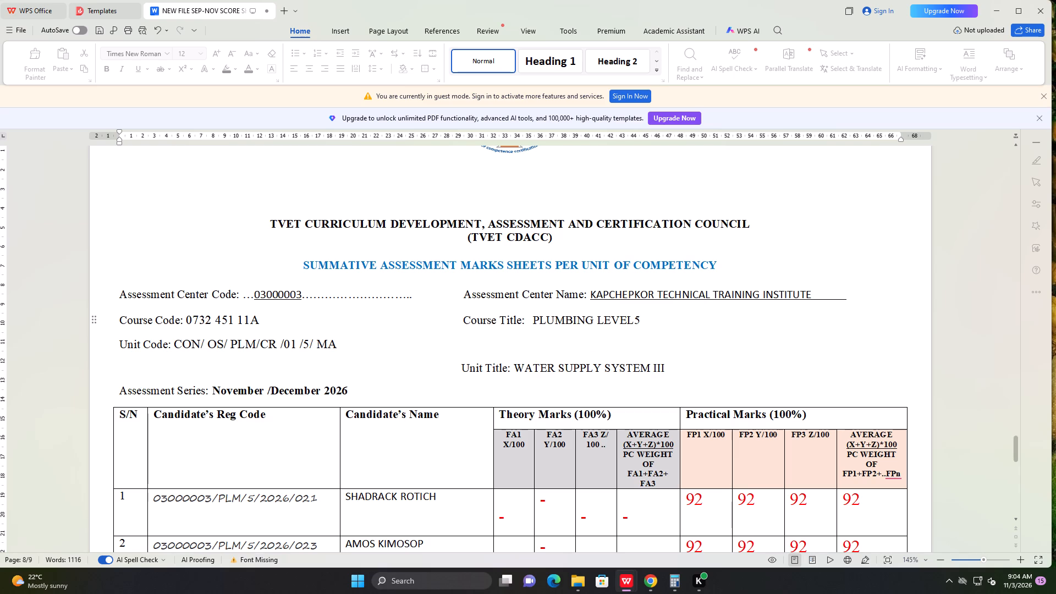
# Delete the gap before page 8's Unit Title and the 5/ MA ending, joining it onto the Unit Code line after /01 /.
pyautogui.click(465, 370)
pyautogui.press('BackSpace')
pyautogui.press('BackSpace')
pyautogui.press('BackSpace')
pyautogui.press('BackSpace')
pyautogui.press('BackSpace')
pyautogui.press('BackSpace')
pyautogui.press('BackSpace')
pyautogui.press('BackSpace')
pyautogui.press('BackSpace')
pyautogui.press('BackSpace')
pyautogui.press('BackSpace')
pyautogui.press('BackSpace')
pyautogui.press('BackSpace')
pyautogui.press('BackSpace')
pyautogui.press('BackSpace')
pyautogui.press('BackSpace')
pyautogui.press('BackSpace')
pyautogui.press('BackSpace')
pyautogui.press('BackSpace')
pyautogui.press('BackSpace')
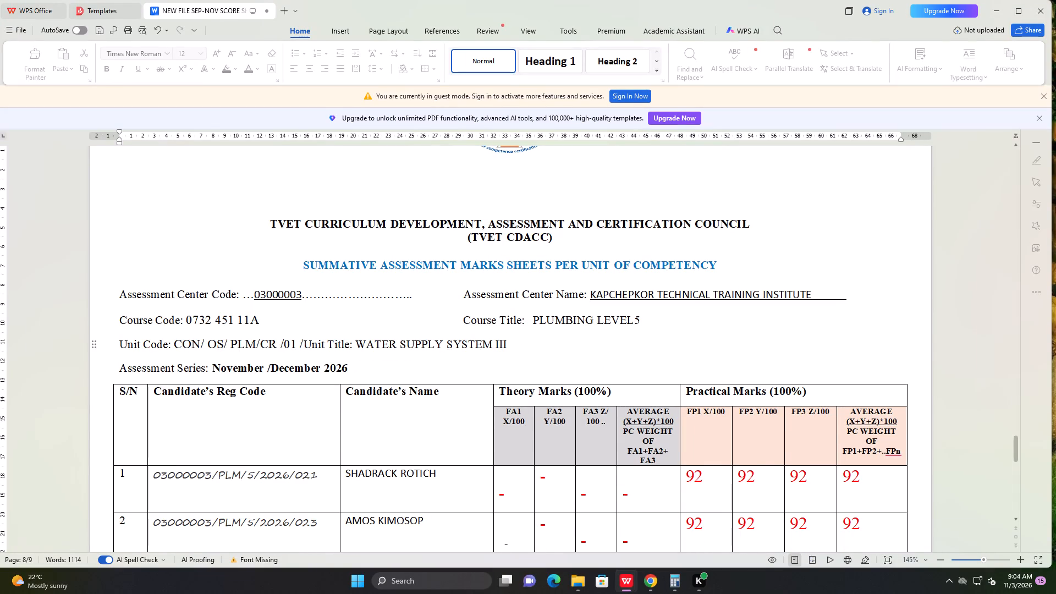
# Add the 5 /MA ending to page 8's Unit Code, before the Unit Title.
pyautogui.press('5')
pyautogui.press('space')
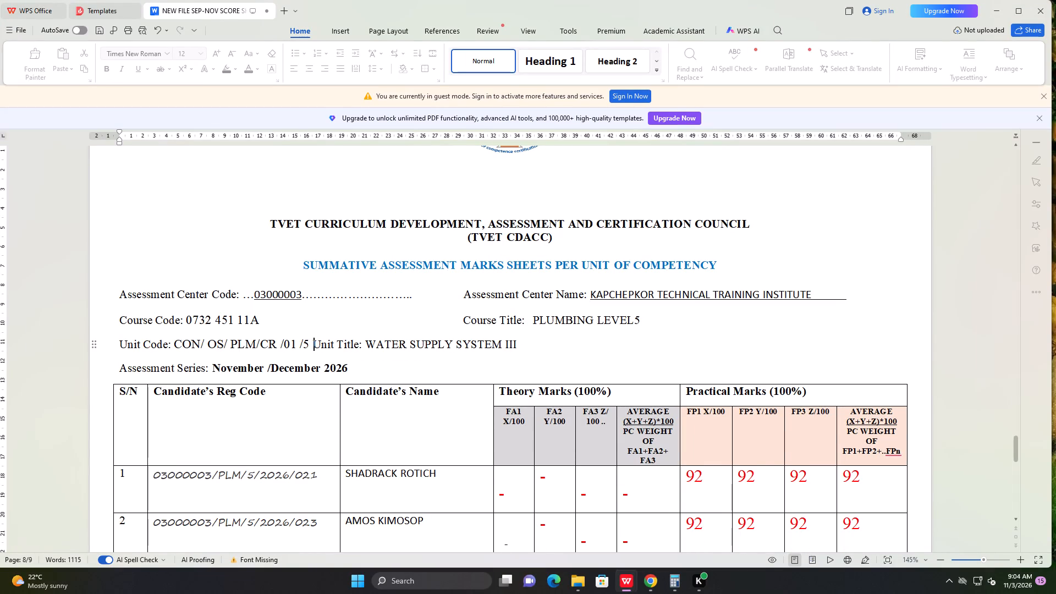
pyautogui.press('/')
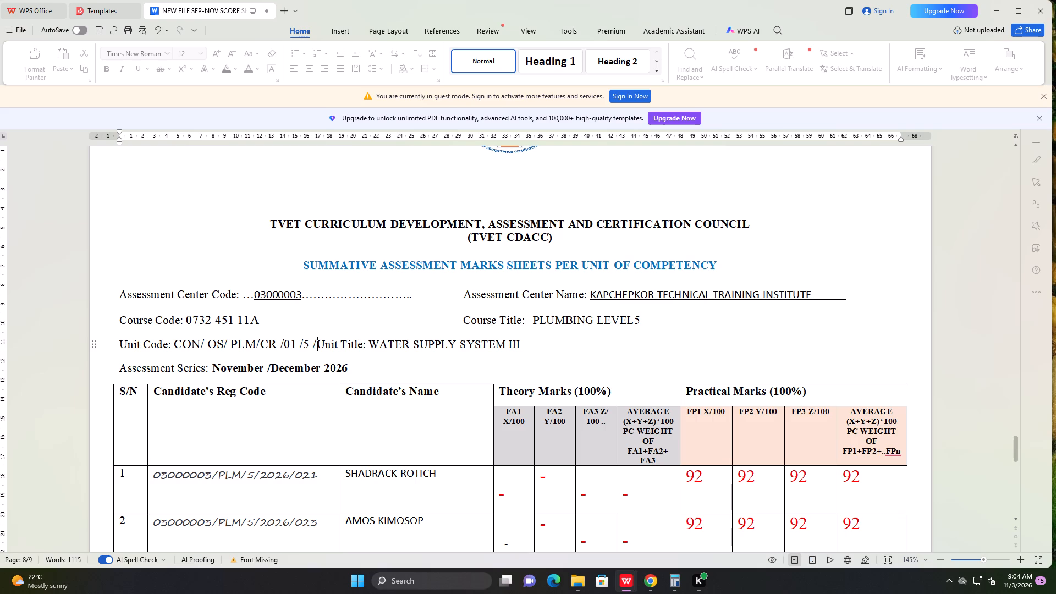
pyautogui.write('MA')
# Insert spaces between page 8's Unit Code and Unit Title to line the Unit Title up under the Course Title.
pyautogui.press('space')
pyautogui.press('space')
pyautogui.press('space')
pyautogui.press('space')
pyautogui.press('space')
pyautogui.press('space')
pyautogui.press('space')
pyautogui.press('space')
pyautogui.press('space')
pyautogui.press('space')
pyautogui.press('space')
pyautogui.press('space')
pyautogui.press('space')
pyautogui.press('space')
pyautogui.press('space')
pyautogui.press('space')
pyautogui.press('space')
pyautogui.press('space')
pyautogui.press('space')
pyautogui.press('space')
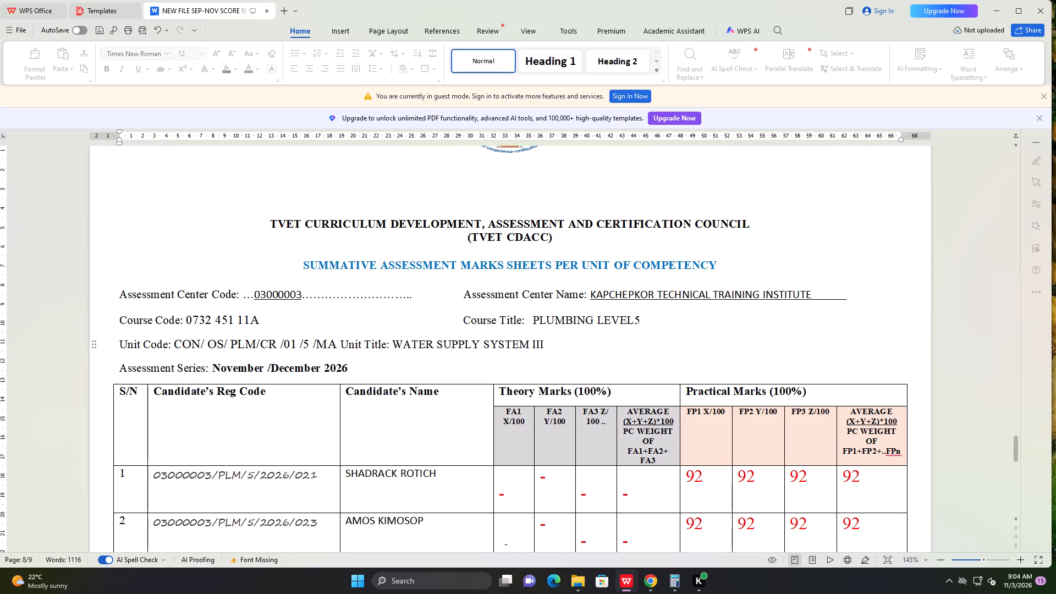
pyautogui.press('space')
pyautogui.press('space')
pyautogui.press('space')
pyautogui.press('space')
pyautogui.press('space')
pyautogui.press('space')
pyautogui.press('space')
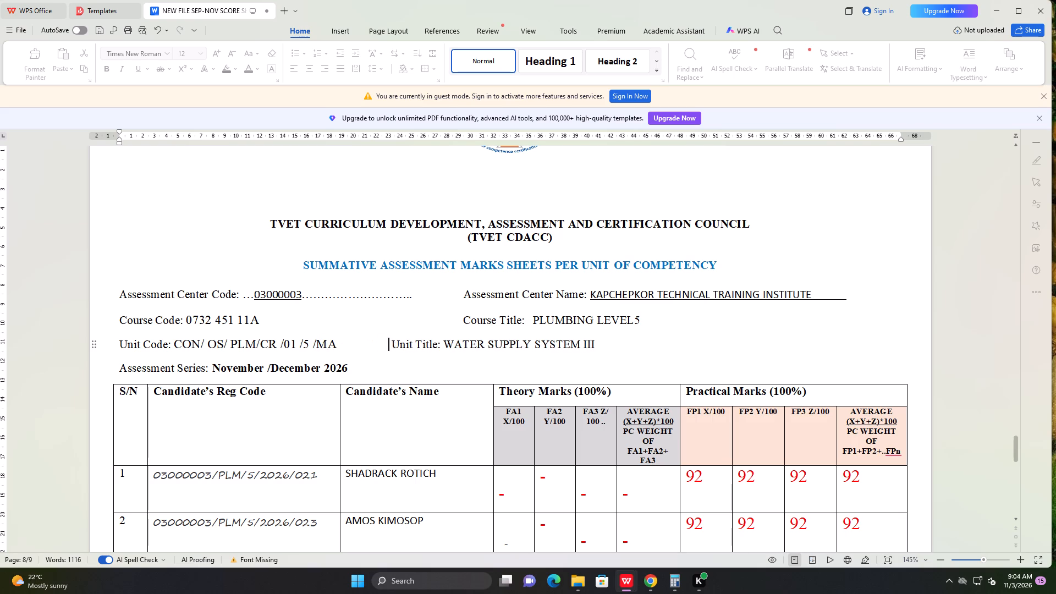
pyautogui.press('space')
pyautogui.press('space')
pyautogui.press('space')
pyautogui.press('space')
pyautogui.press('space')
pyautogui.press('space')
pyautogui.press('space')
pyautogui.press('space')
pyautogui.press('space')
pyautogui.press('space')
pyautogui.press('space')
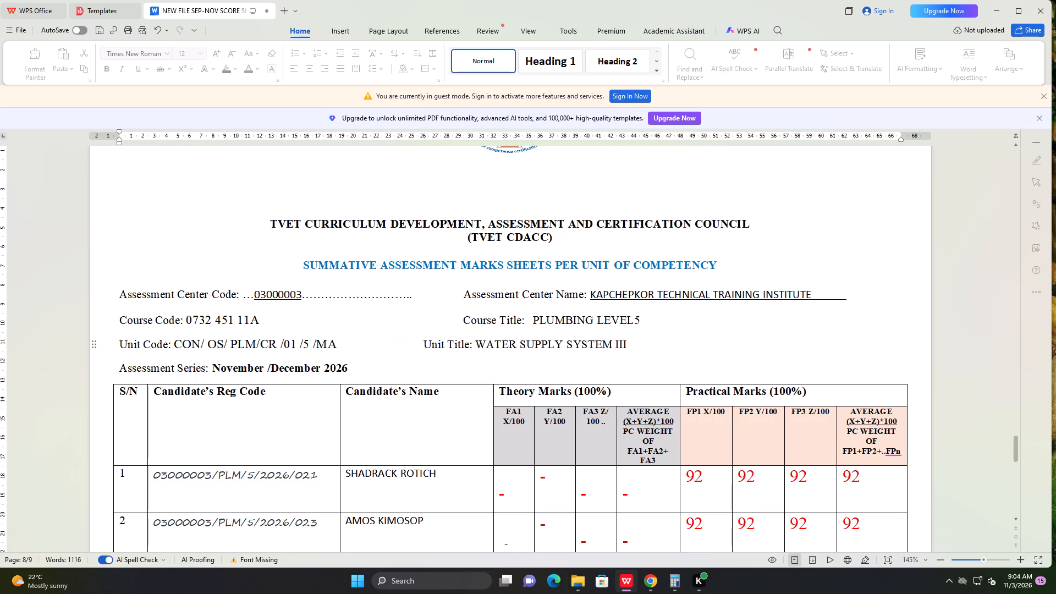
pyautogui.press('space')
pyautogui.press('space')
pyautogui.press('space')
pyautogui.press('space')
pyautogui.press('space')
pyautogui.press('space')
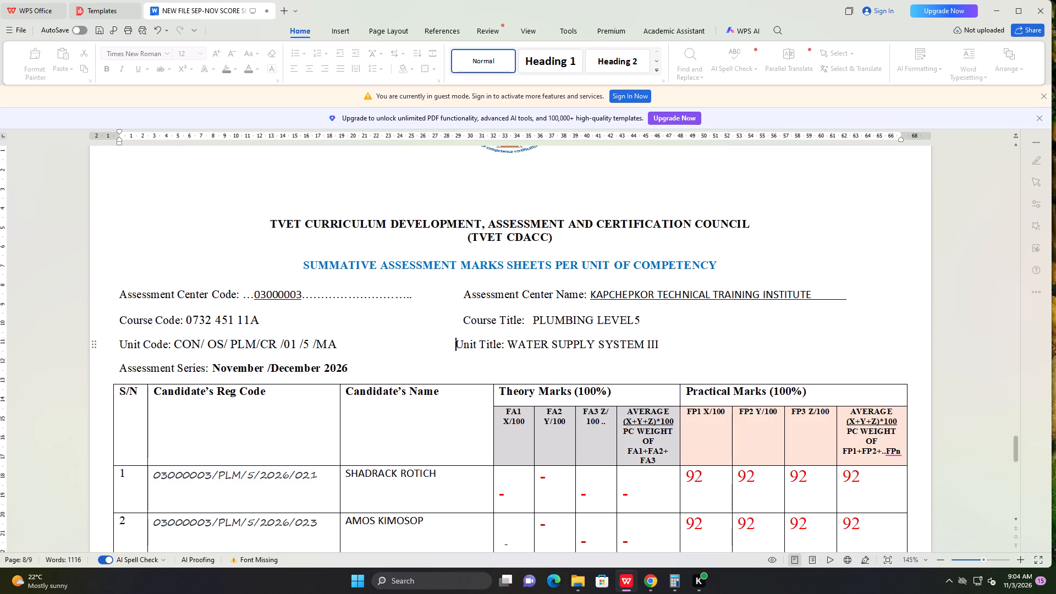
pyautogui.press('space')
pyautogui.press('space')
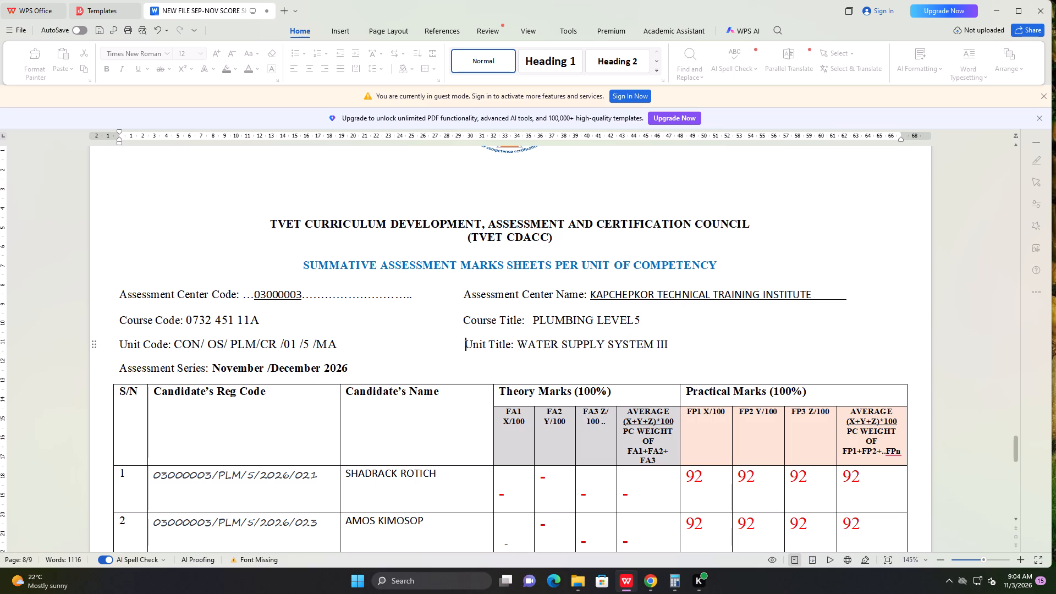
# Delete the two blank lines above page 8's council heading so the heading sits directly below the logo.
pyautogui.scroll(-2, 526, 381)
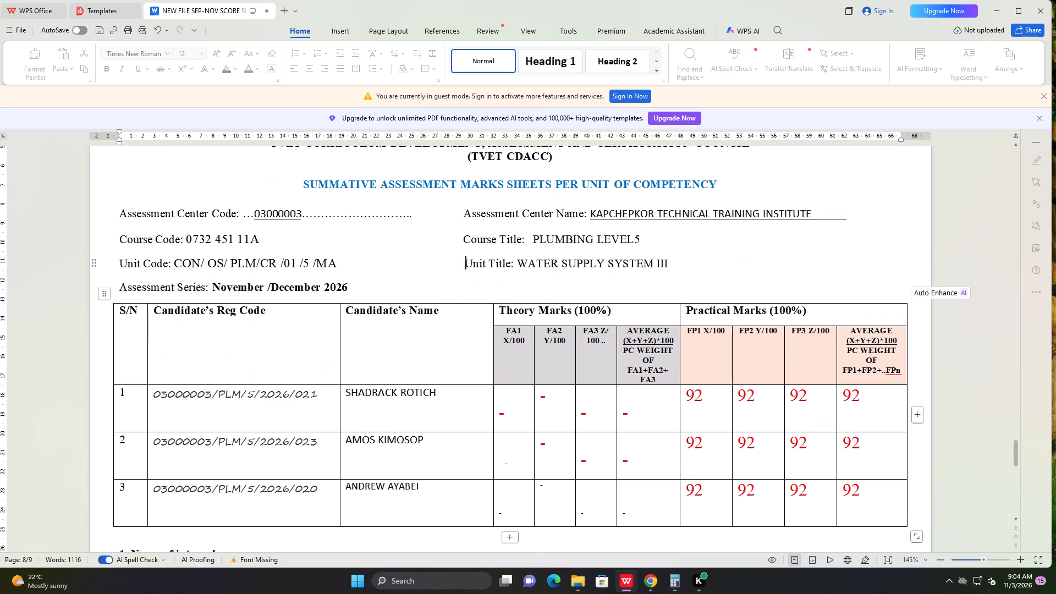
pyautogui.scroll(-13, 525, 381)
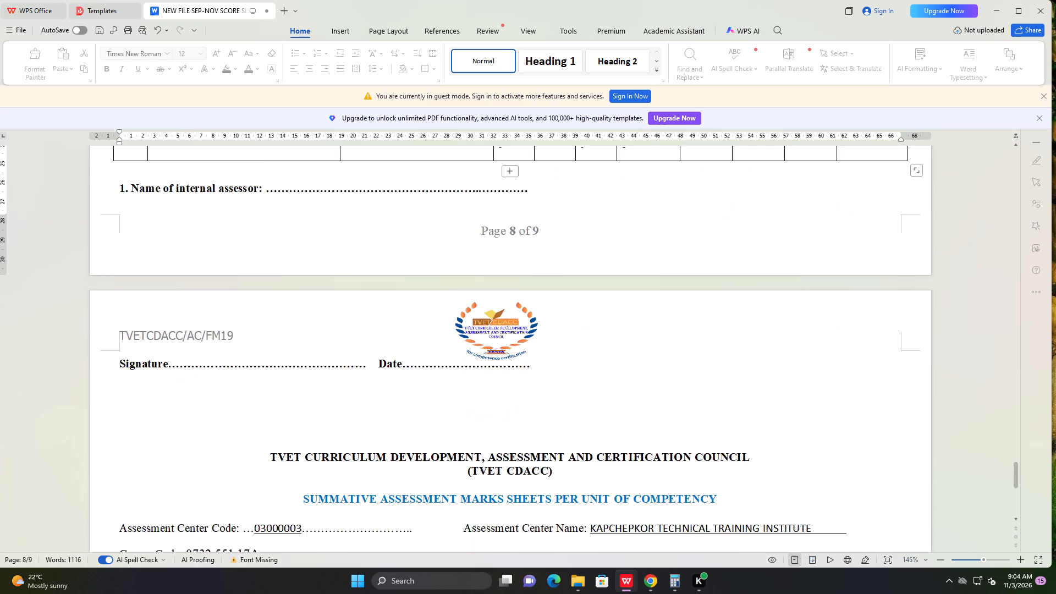
pyautogui.scroll(13, 525, 382)
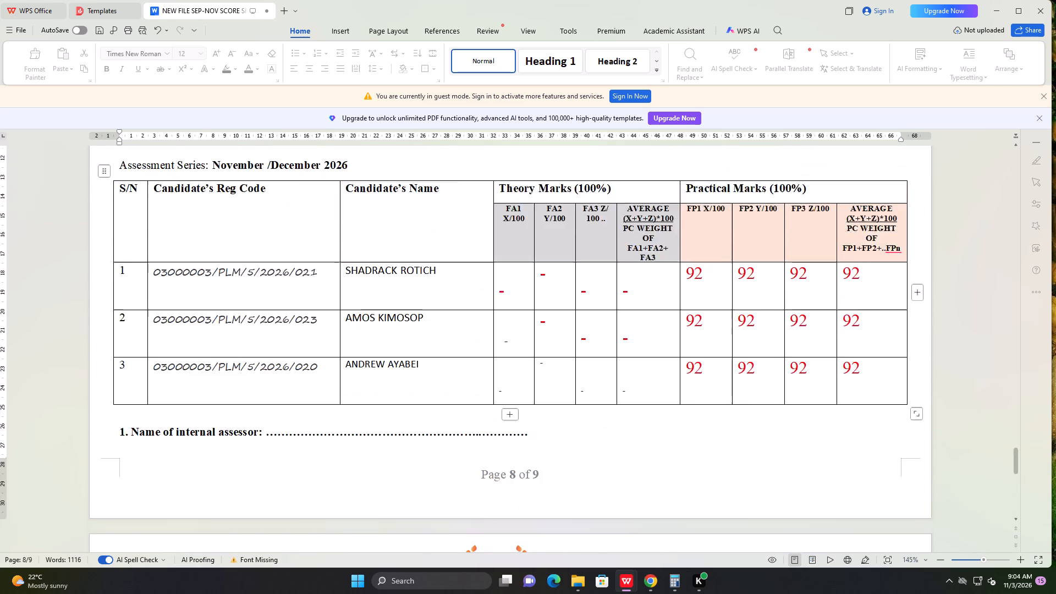
pyautogui.scroll(4, 525, 382)
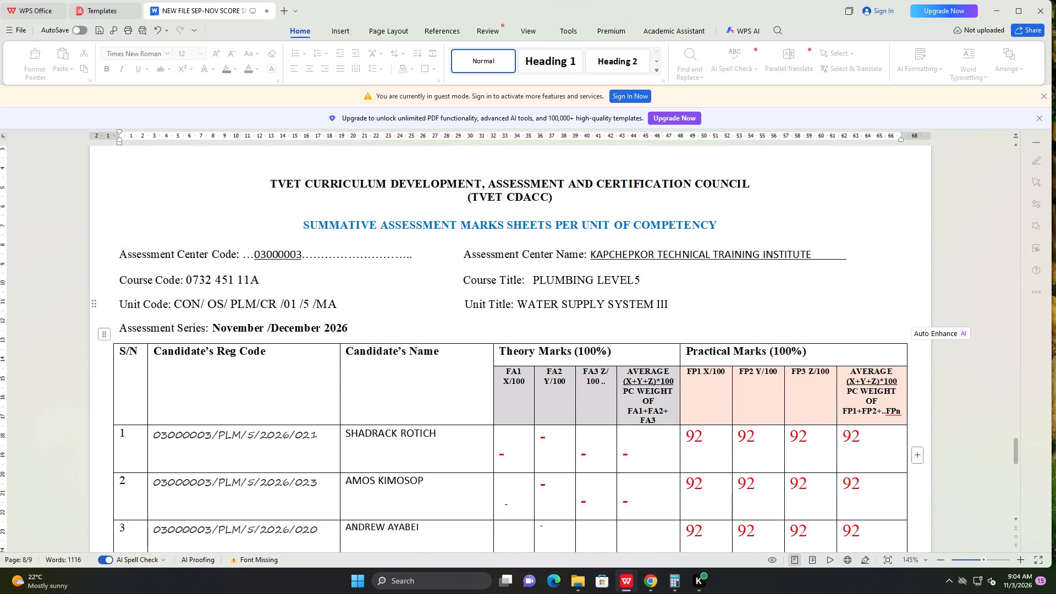
pyautogui.scroll(5, 525, 383)
pyautogui.click(510, 279)
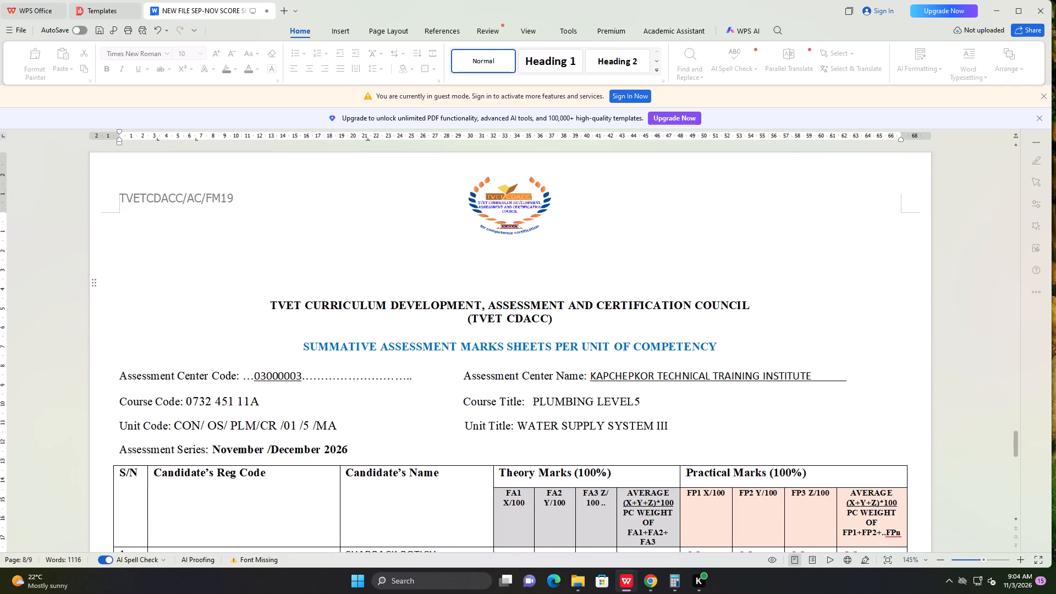
pyautogui.press('BackSpace')
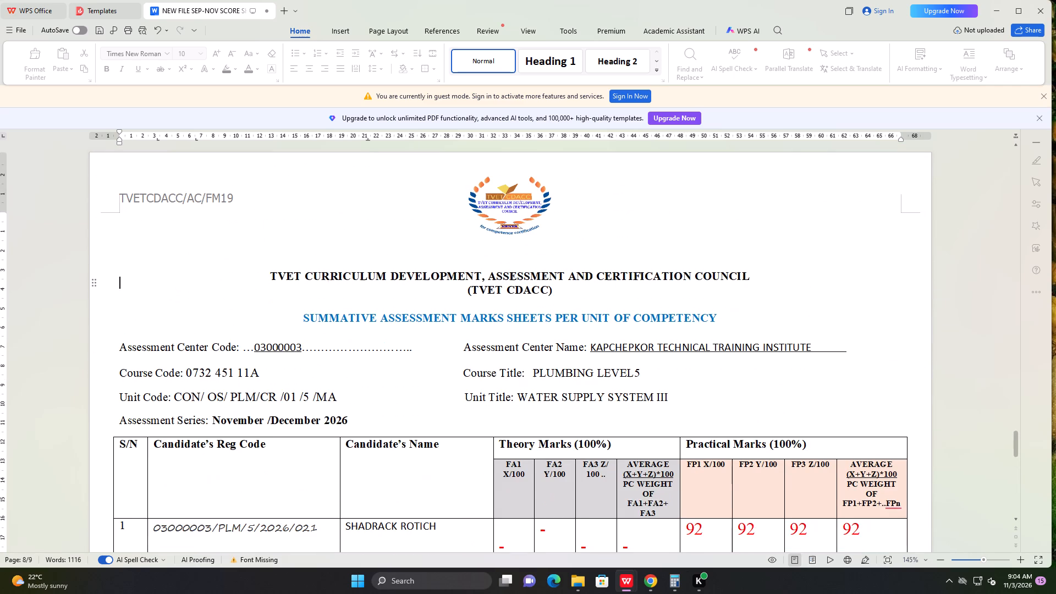
pyautogui.press('BackSpace')
# Review the sheets from page 8 through page 9 and back up to page 3, checking page breaks, header layout and missing marks.
pyautogui.scroll(-10, 503, 282)
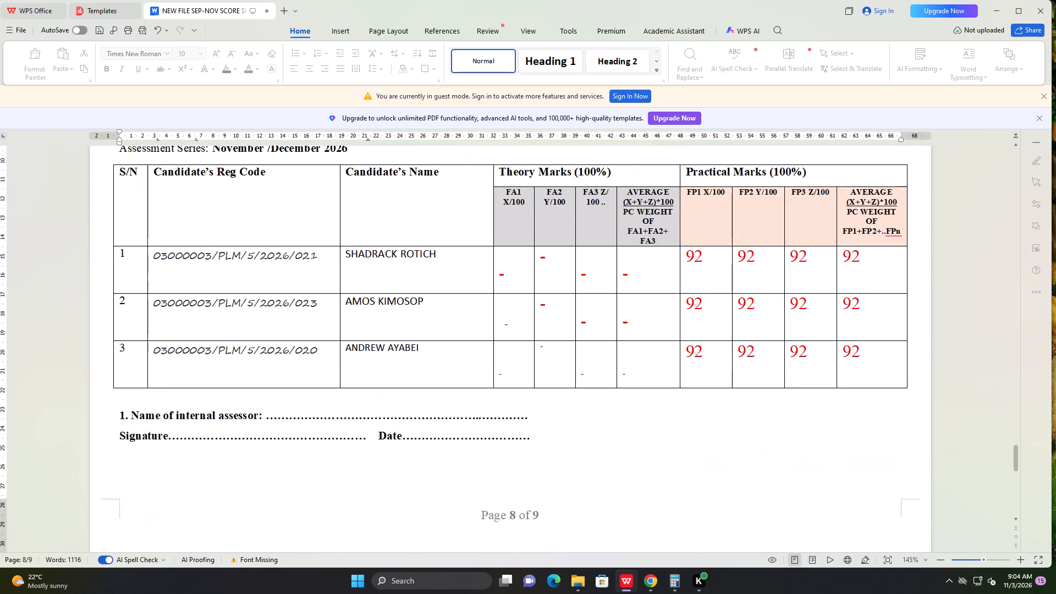
pyautogui.scroll(-8, 503, 282)
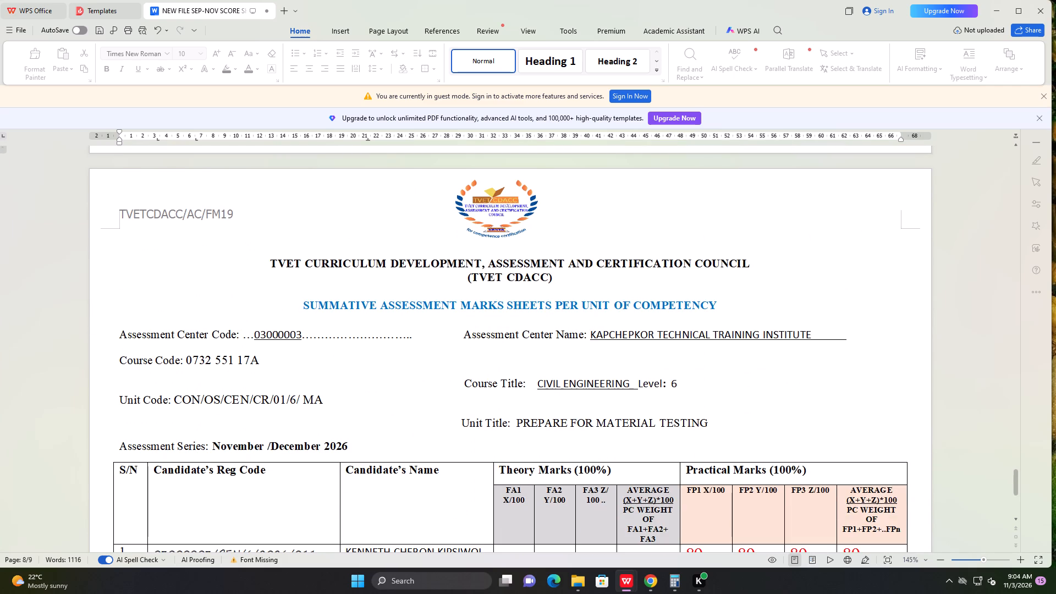
pyautogui.scroll(-11, 503, 285)
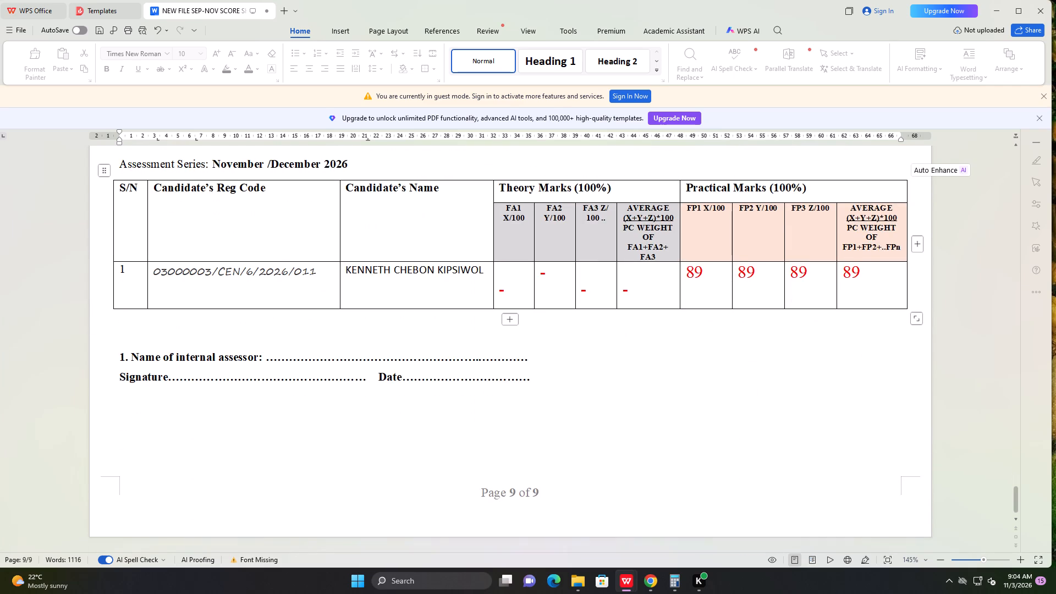
pyautogui.scroll(1, 502, 296)
pyautogui.scroll(-7, 502, 296)
pyautogui.scroll(5, 502, 297)
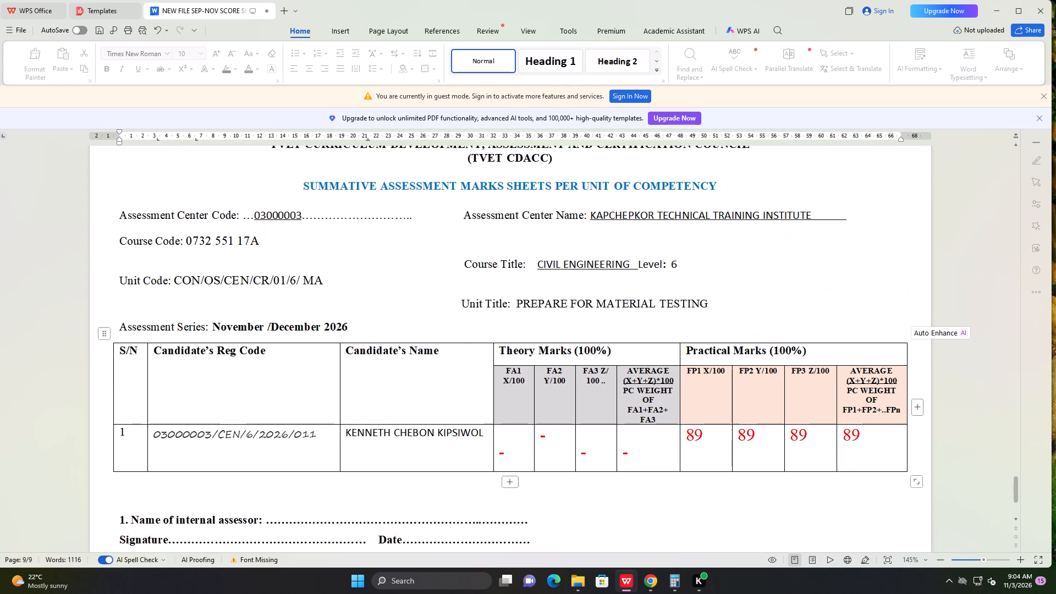
pyautogui.scroll(15, 502, 297)
pyautogui.scroll(-1, 504, 298)
pyautogui.scroll(16, 504, 298)
pyautogui.scroll(10, 505, 298)
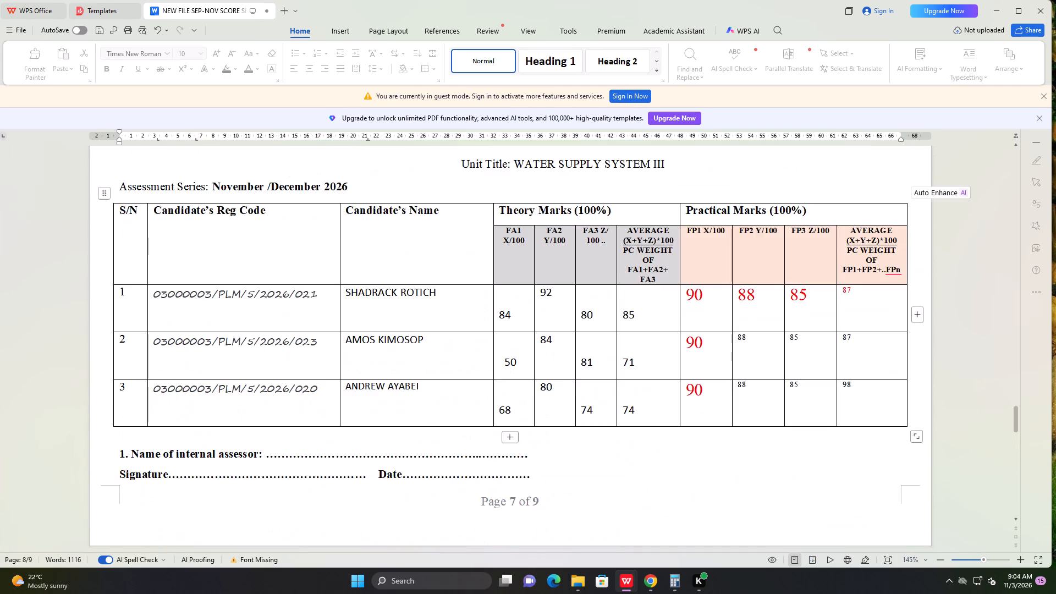
pyautogui.scroll(20, 506, 298)
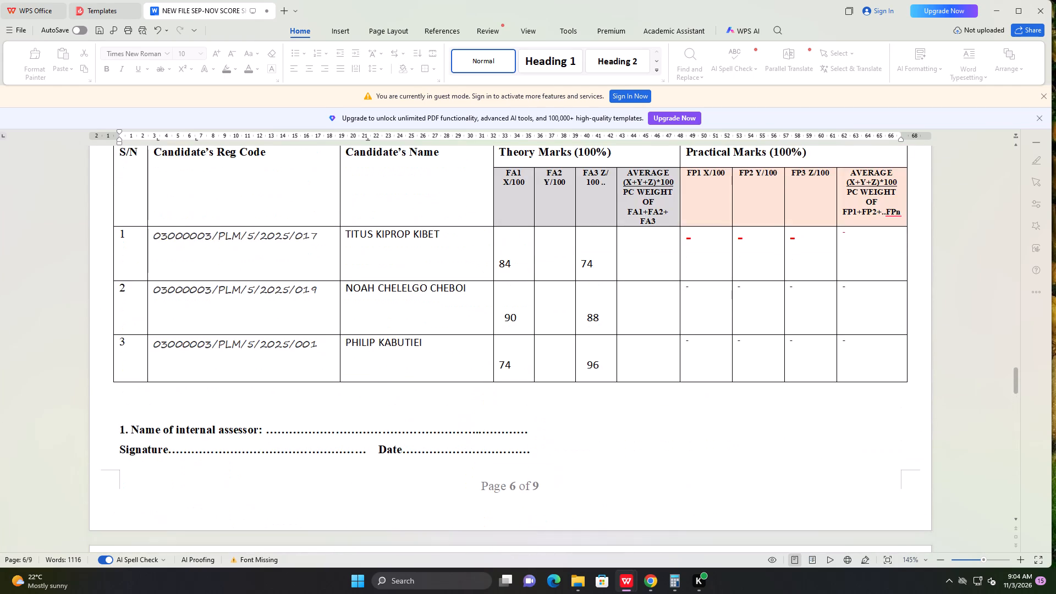
pyautogui.scroll(16, 506, 298)
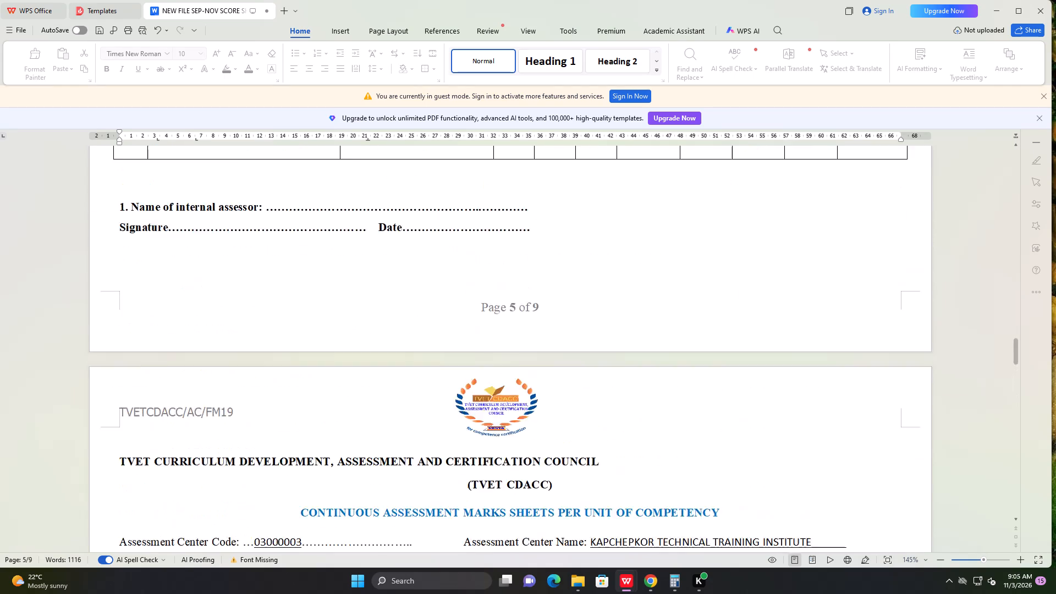
pyautogui.scroll(20, 507, 299)
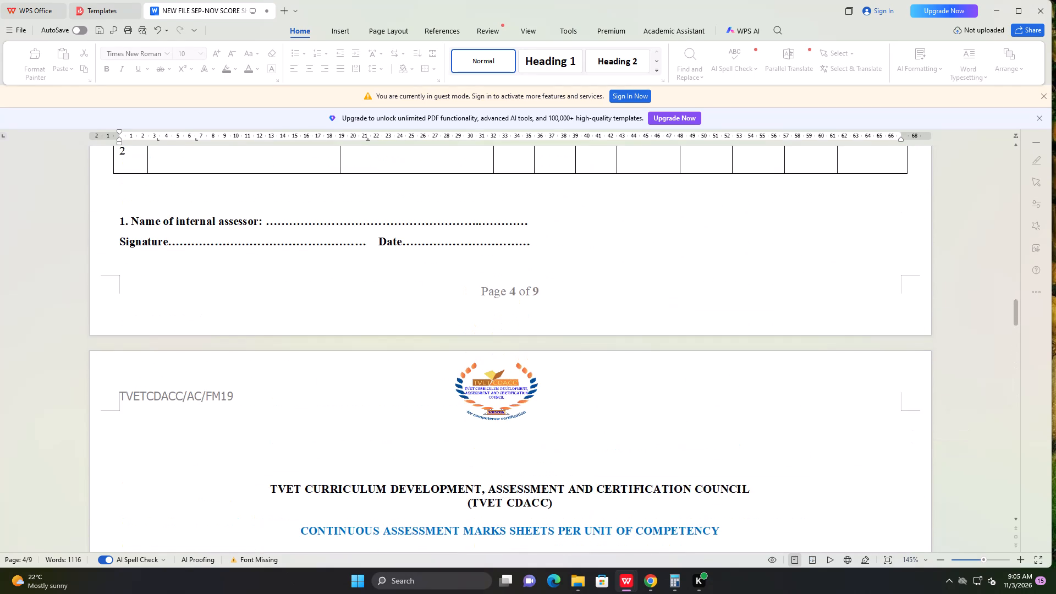
pyautogui.scroll(12, 508, 299)
pyautogui.scroll(9, 508, 300)
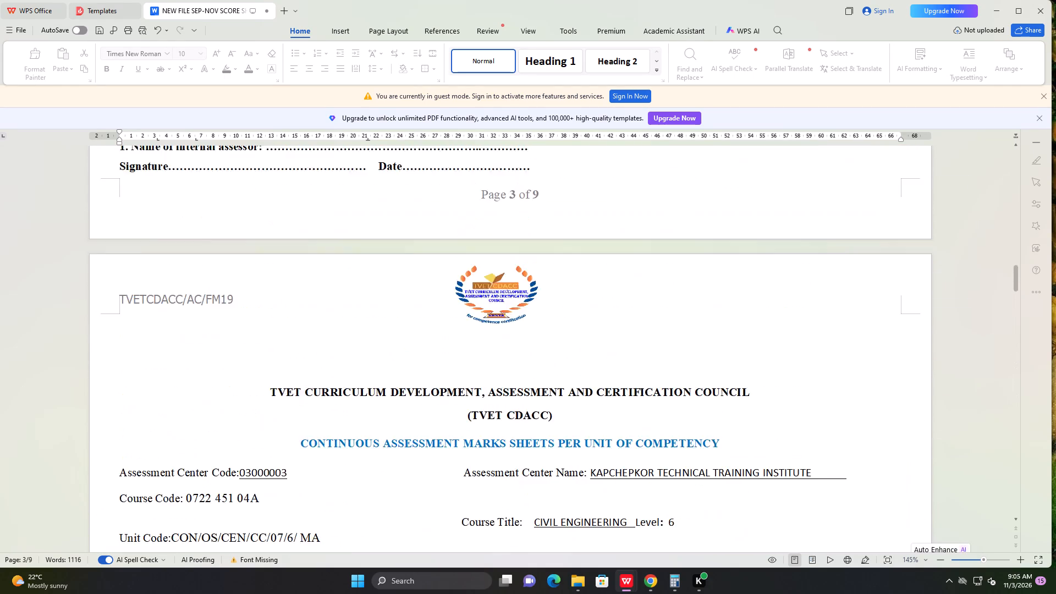
pyautogui.scroll(12, 508, 300)
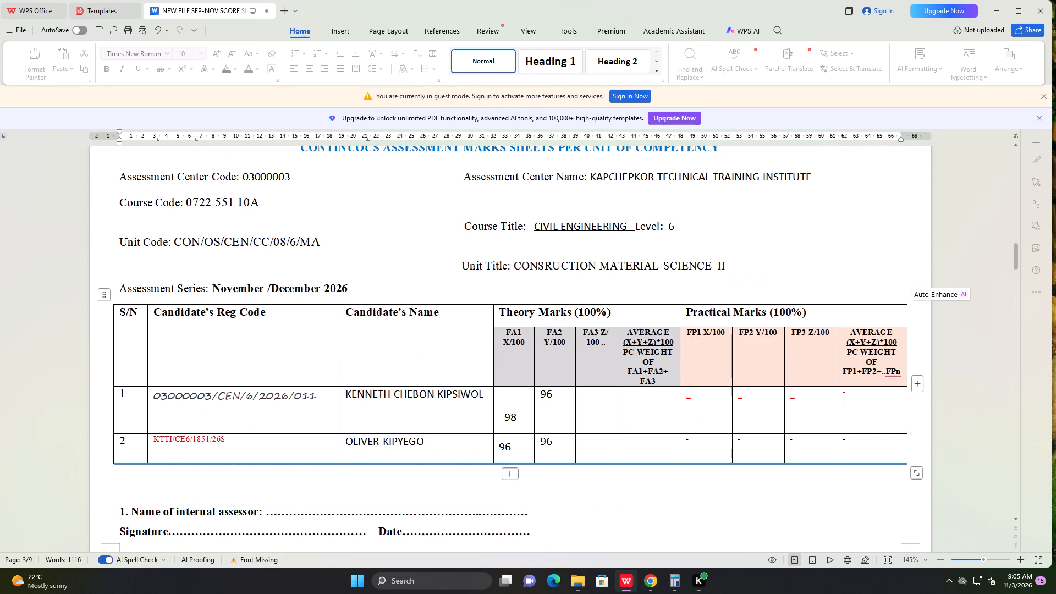
# Enter 95 as the first candidate's FA3 theory mark on page 3's Construction Material Science II sheet.
pyautogui.click(589, 414)
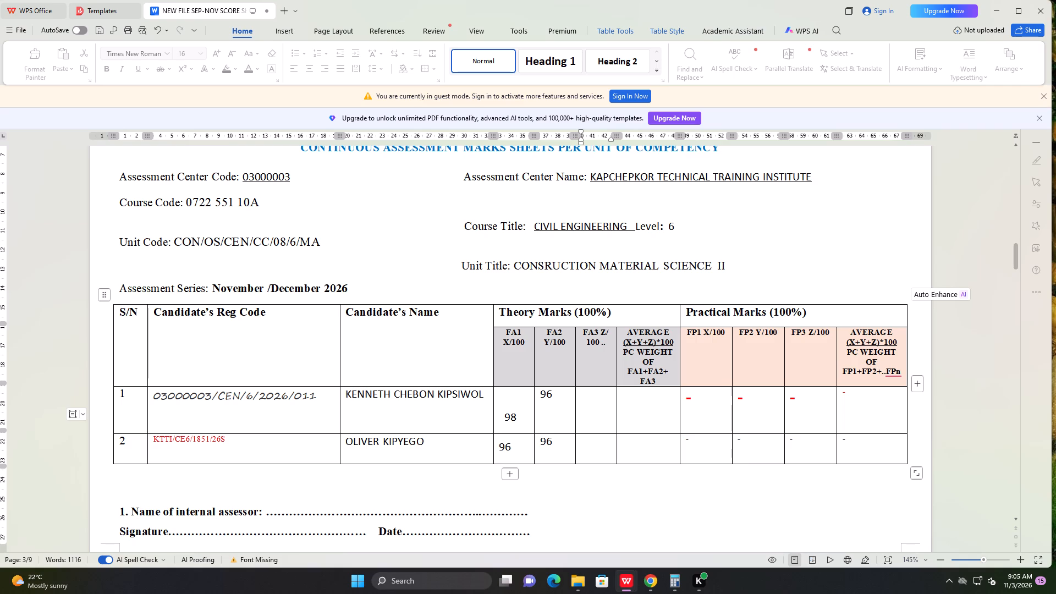
pyautogui.write('95')
# Switch to Calculator and work out the first candidate's theory average by adding 98, 96 and 95 and dividing by 3.
pyautogui.click(673, 578)
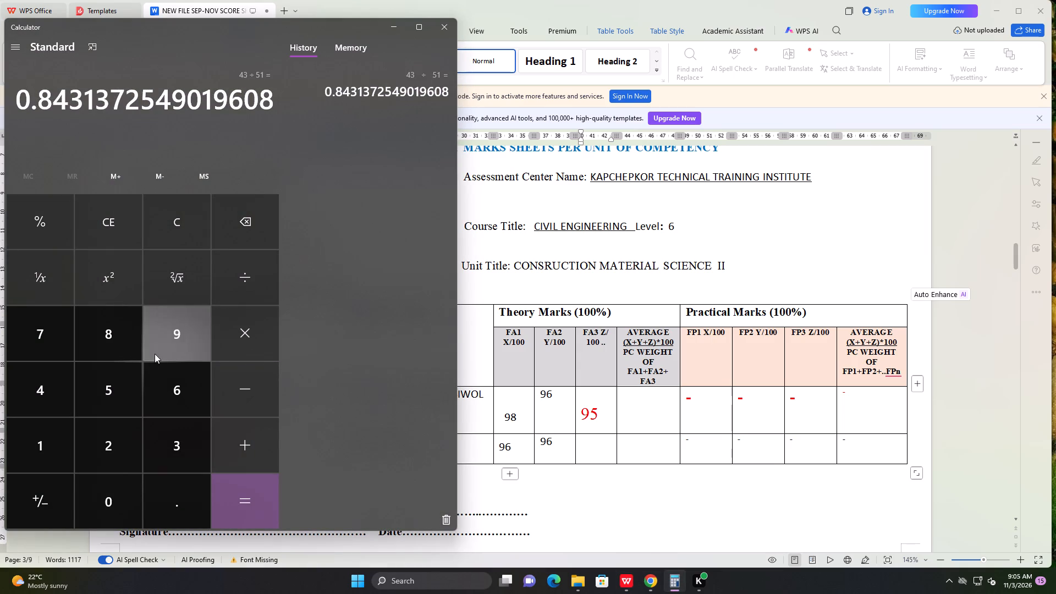
pyautogui.click(180, 332)
pyautogui.click(119, 339)
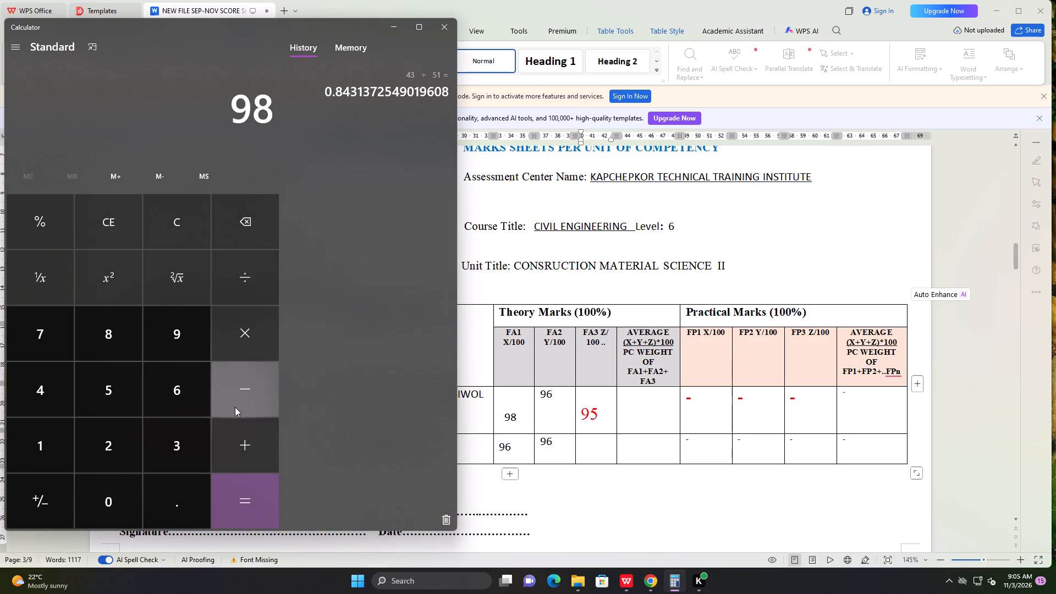
pyautogui.click(244, 450)
pyautogui.click(183, 339)
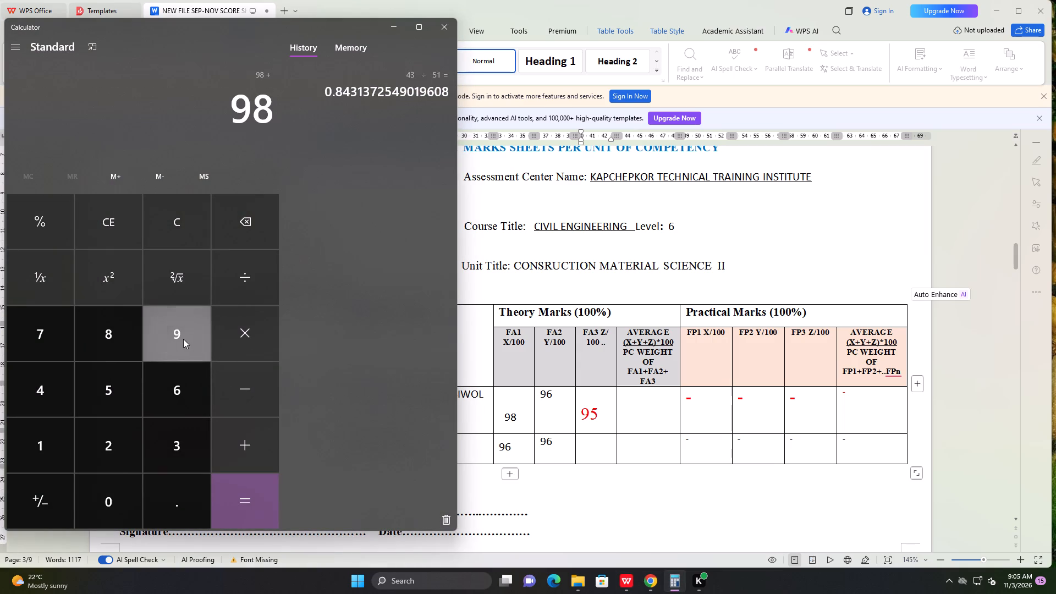
pyautogui.click(183, 400)
pyautogui.click(245, 444)
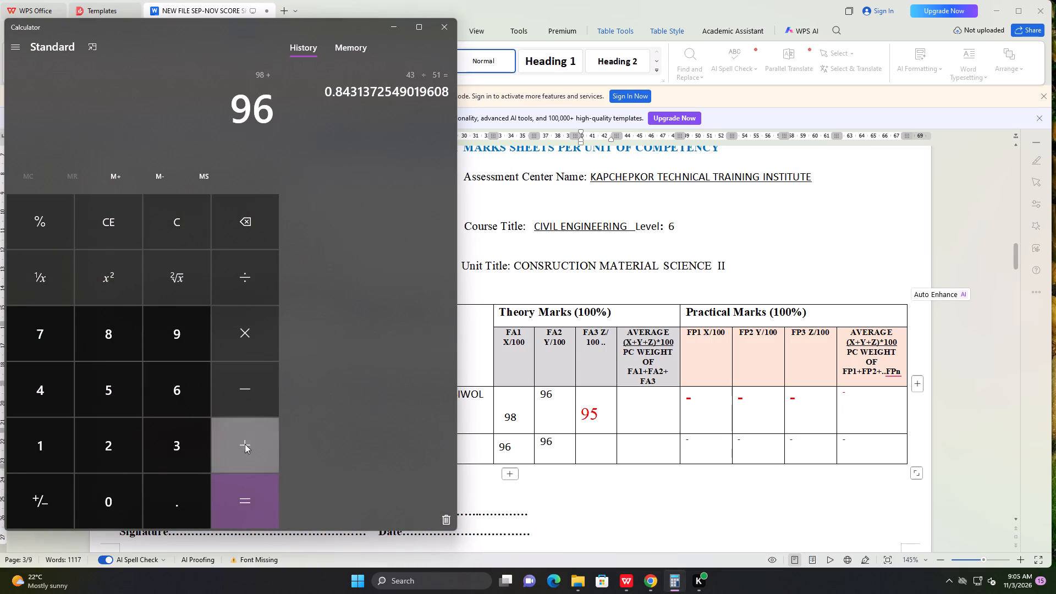
pyautogui.click(179, 331)
pyautogui.click(113, 382)
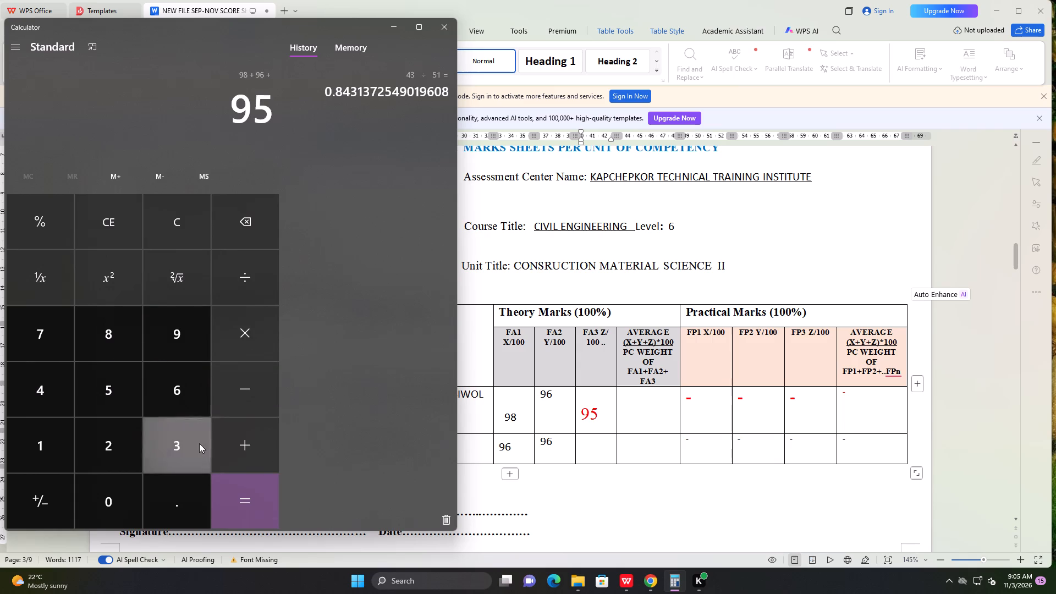
pyautogui.click(239, 498)
pyautogui.click(240, 280)
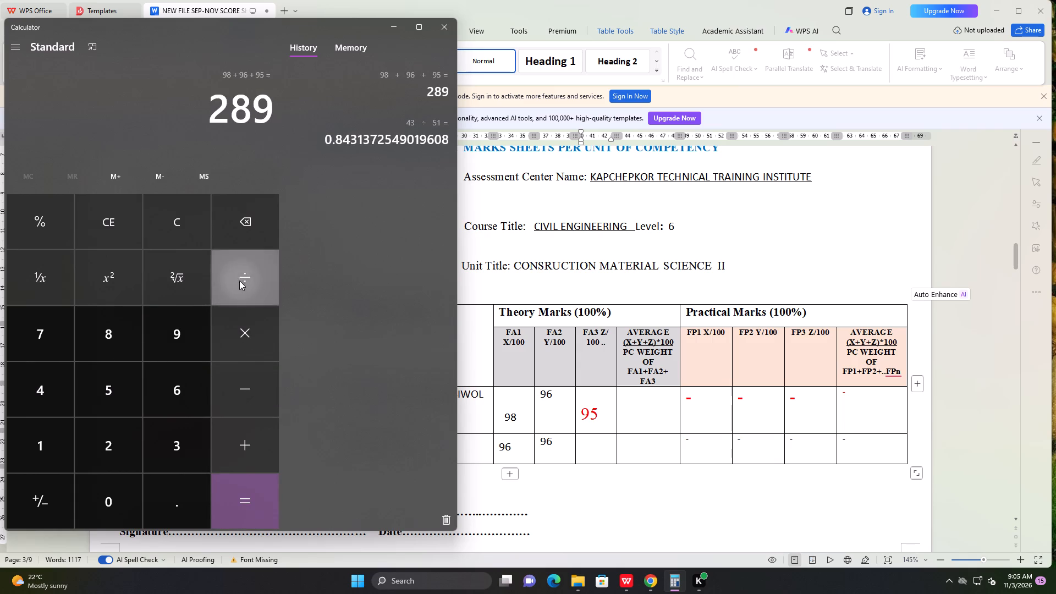
pyautogui.click(175, 440)
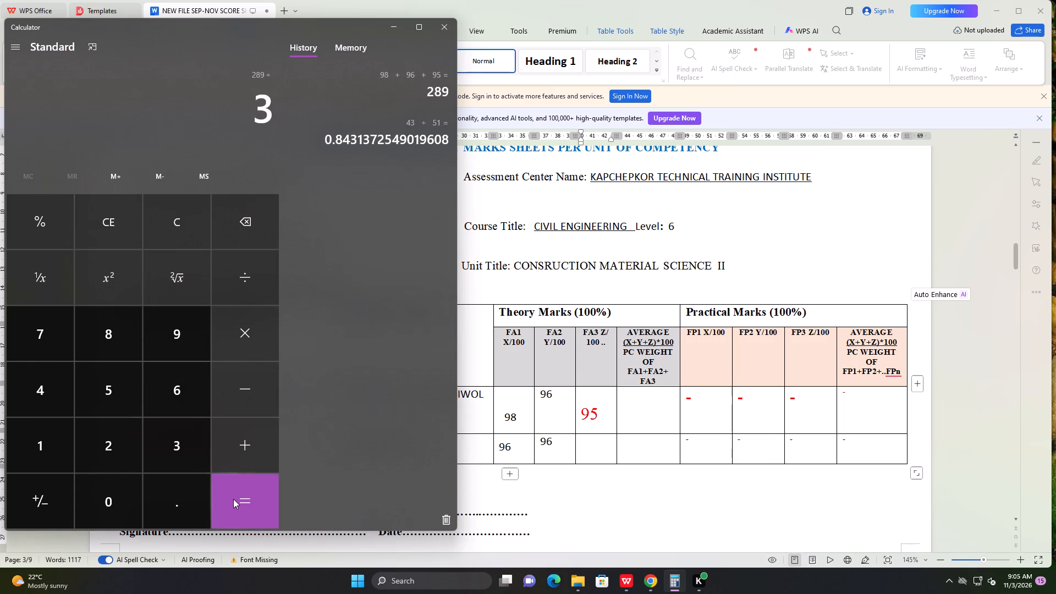
pyautogui.click(236, 498)
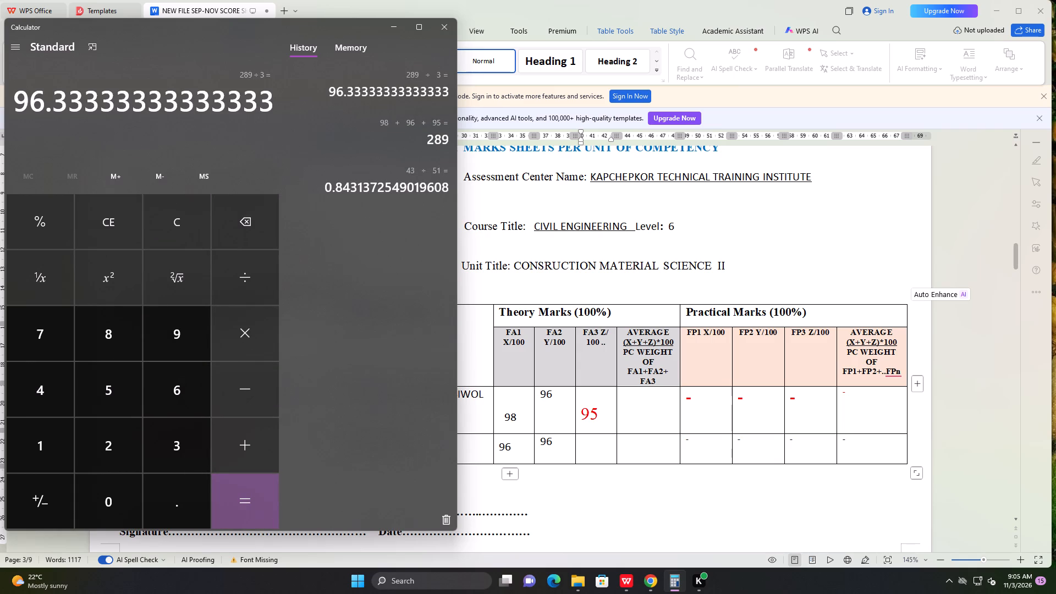
# Enter 96 as the first candidate's theory average on page 3's Construction Material Science II sheet.
pyautogui.click(629, 409)
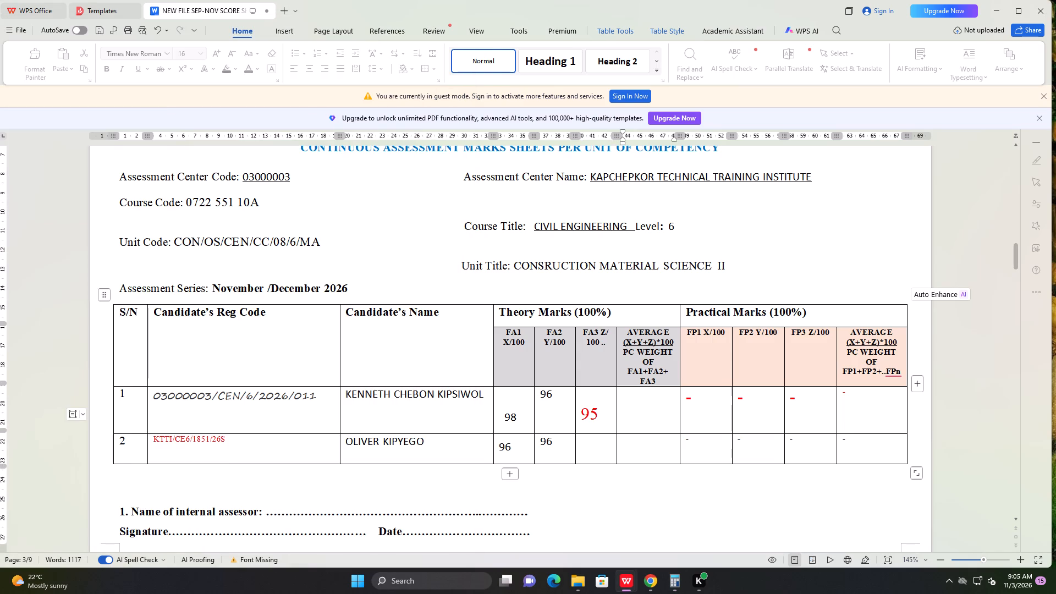
pyautogui.press('9')
pyautogui.press('8')
pyautogui.press('BackSpace')
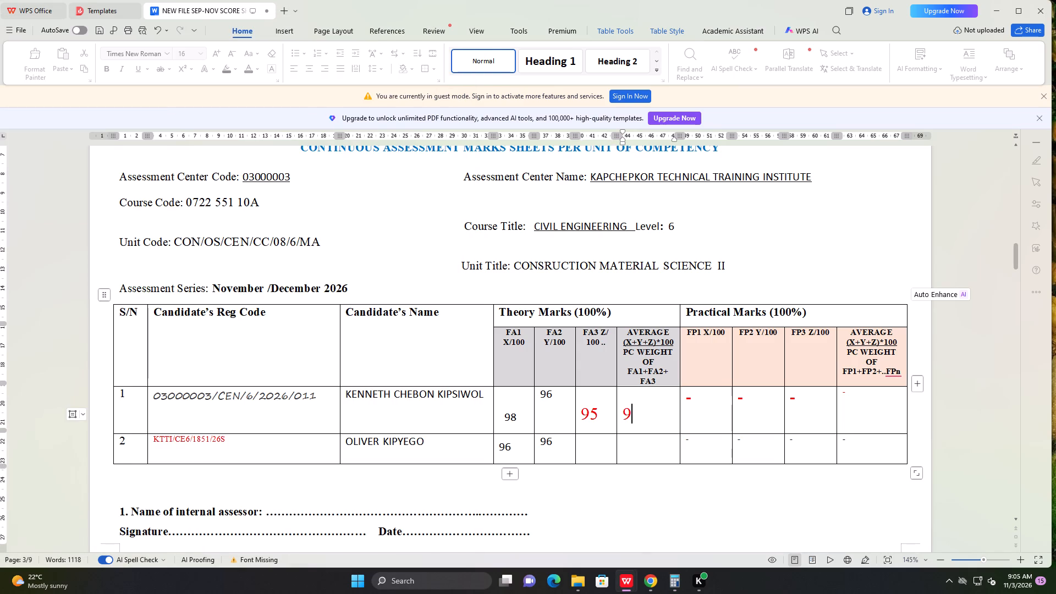
pyautogui.press('6')
# Save the score sheet document.
pyautogui.scroll(-6, 552, 419)
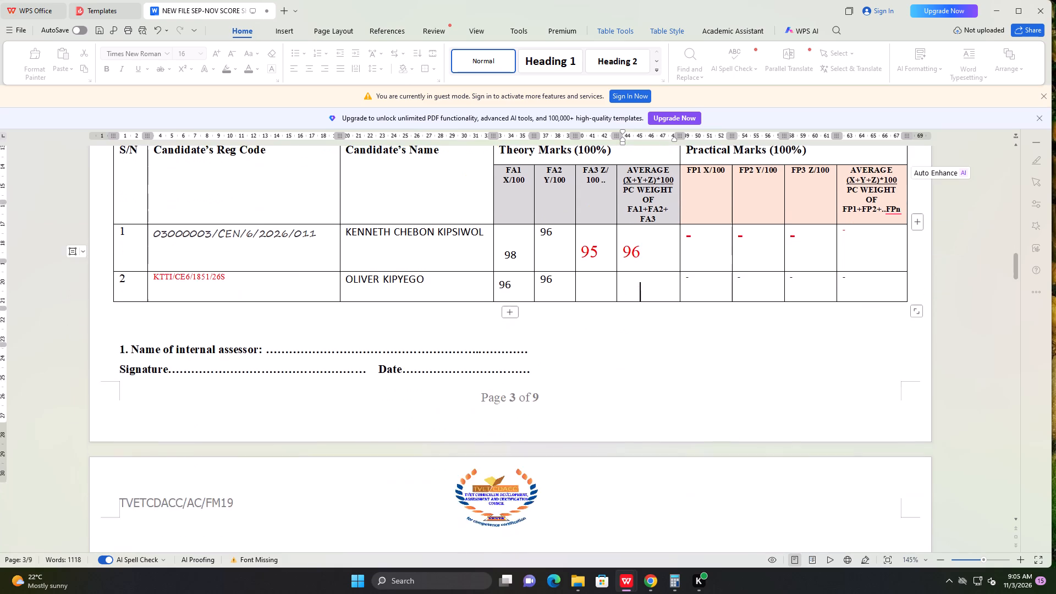
pyautogui.scroll(9, 552, 416)
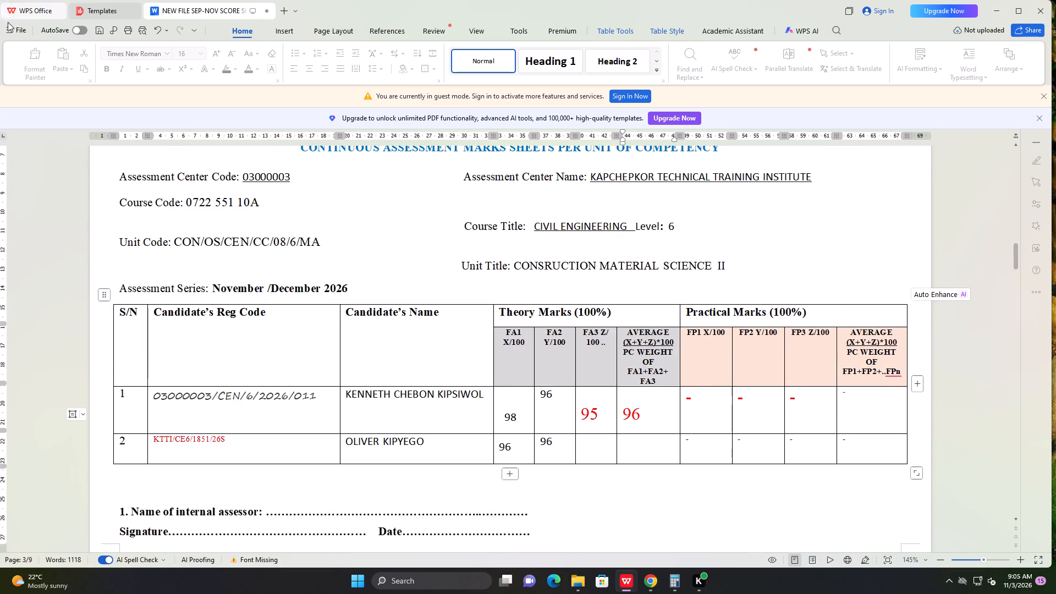
pyautogui.click(4, 26)
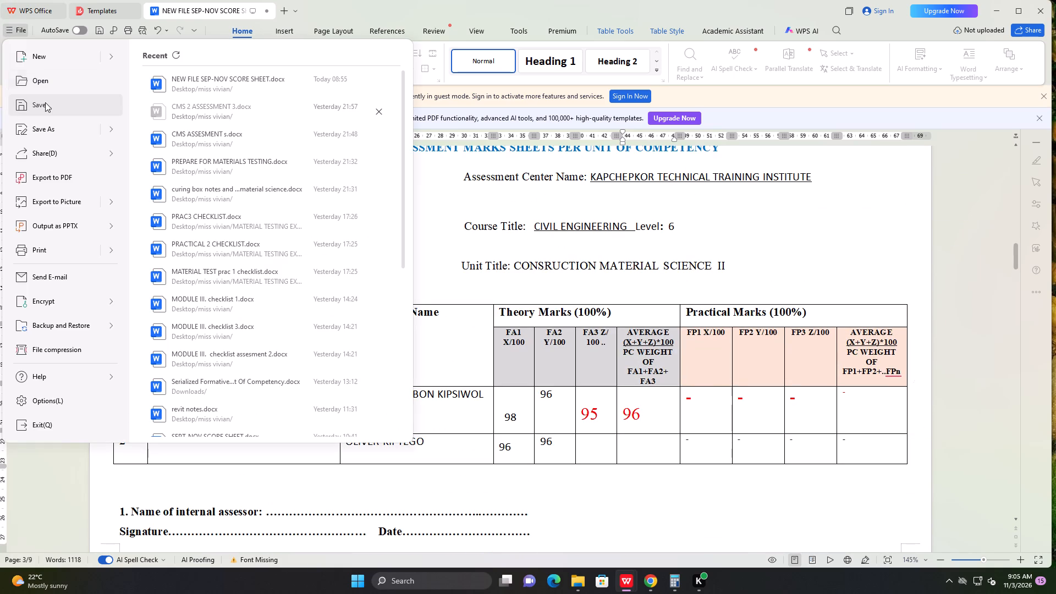
pyautogui.click(45, 107)
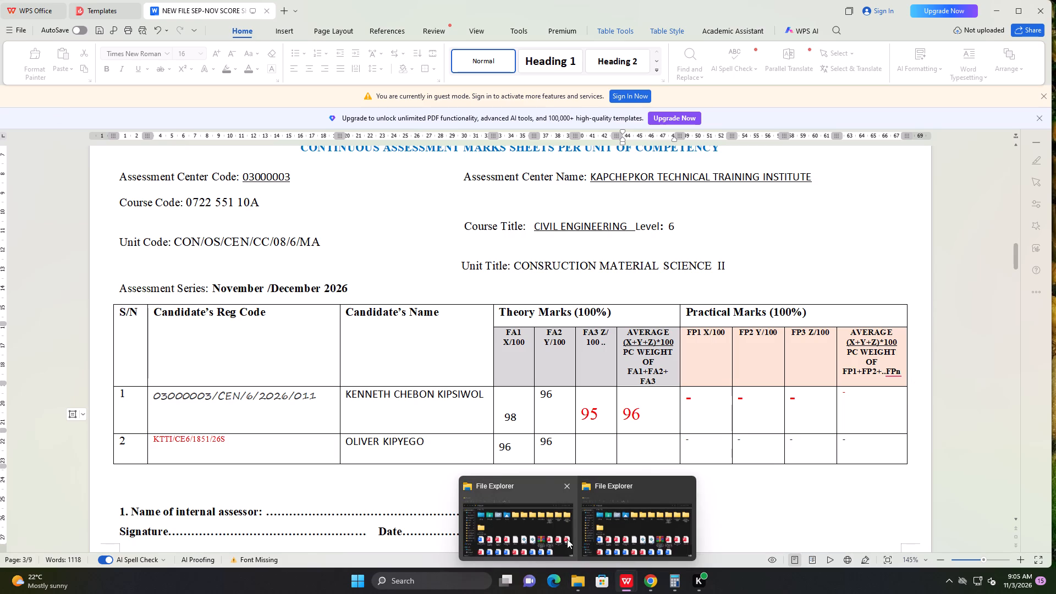
# Switch to File Explorer and open CMS 2 ASSESSMENT 3 from the CONSTRUCTION MATERIAL SCIENCE ASSESMENTS folder.
pyautogui.click(554, 534)
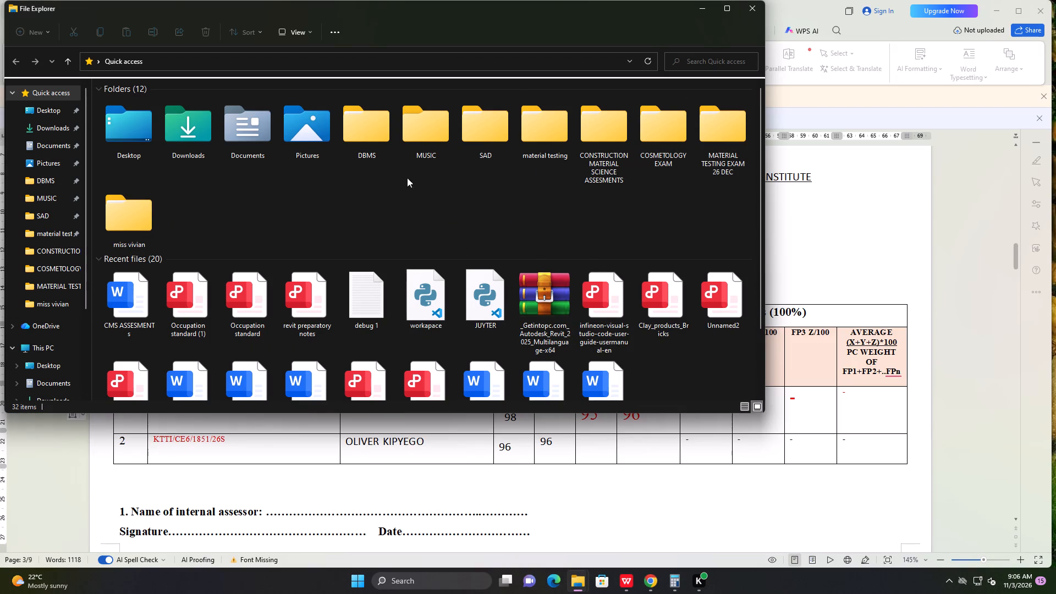
pyautogui.doubleClick(597, 144)
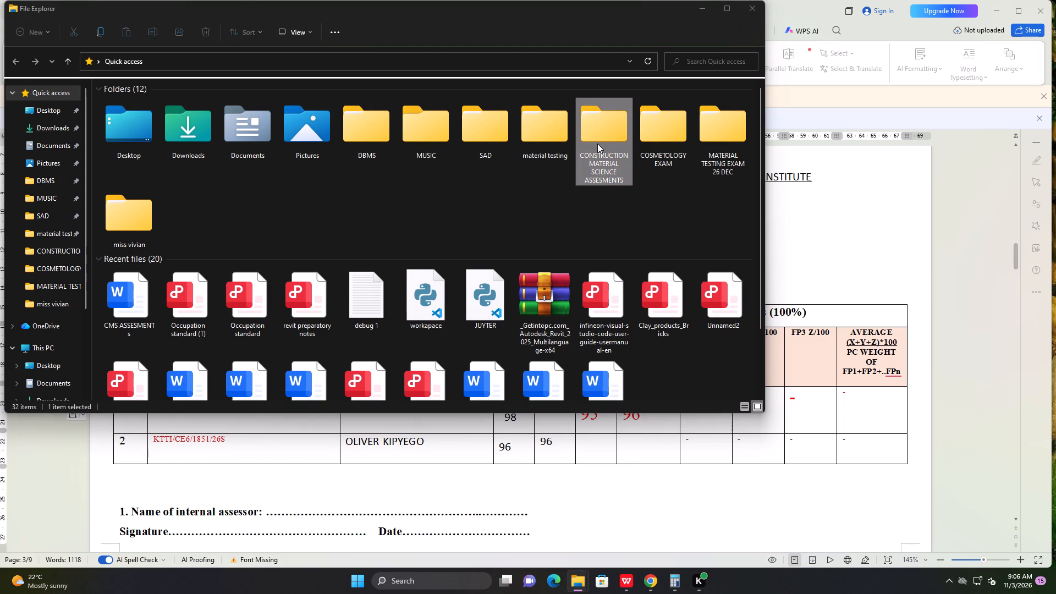
pyautogui.click(601, 132)
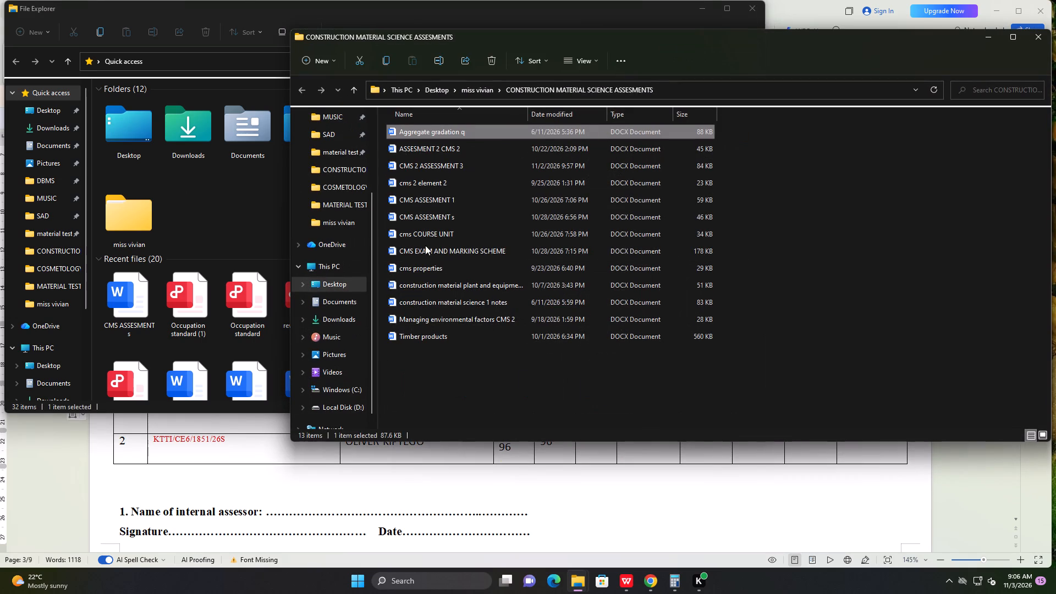
pyautogui.doubleClick(449, 167)
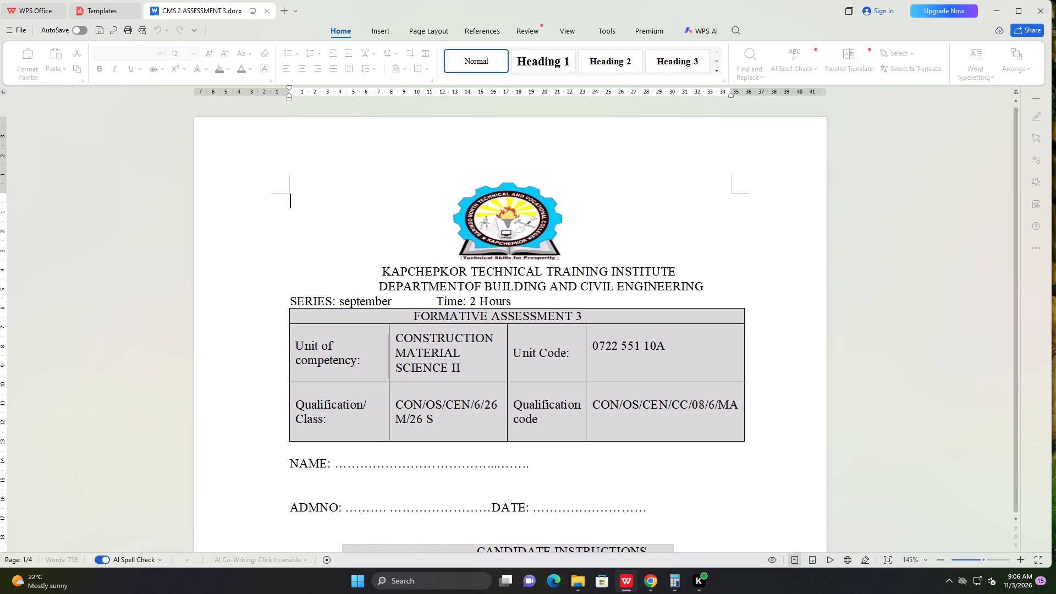
# Print all pages of the assessment on the ECOSYS M4125idn, duplex with flip on long edge, raising the number of copies.
pyautogui.click(6, 31)
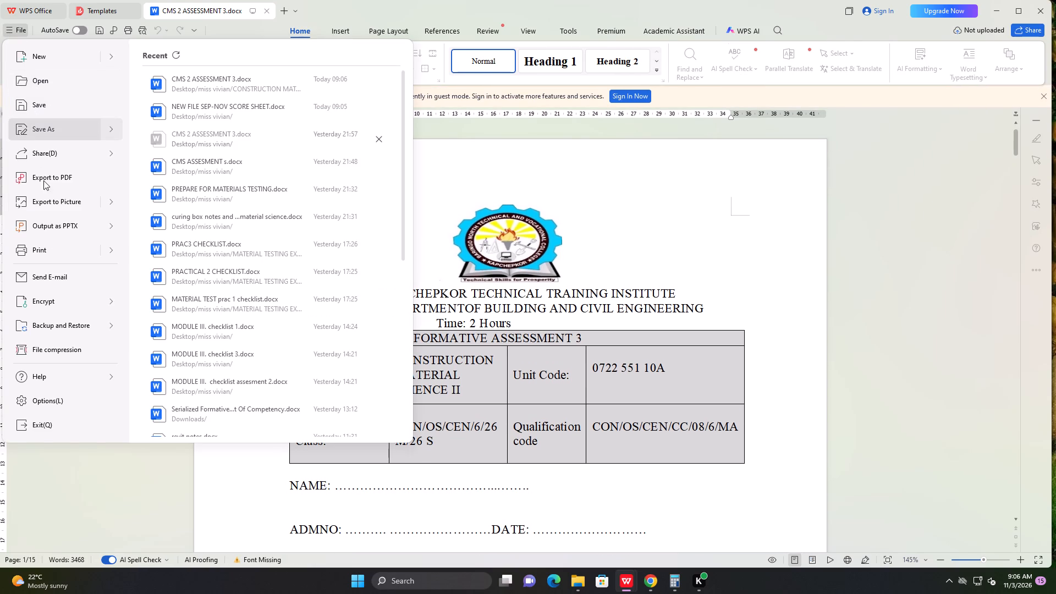
pyautogui.click(49, 252)
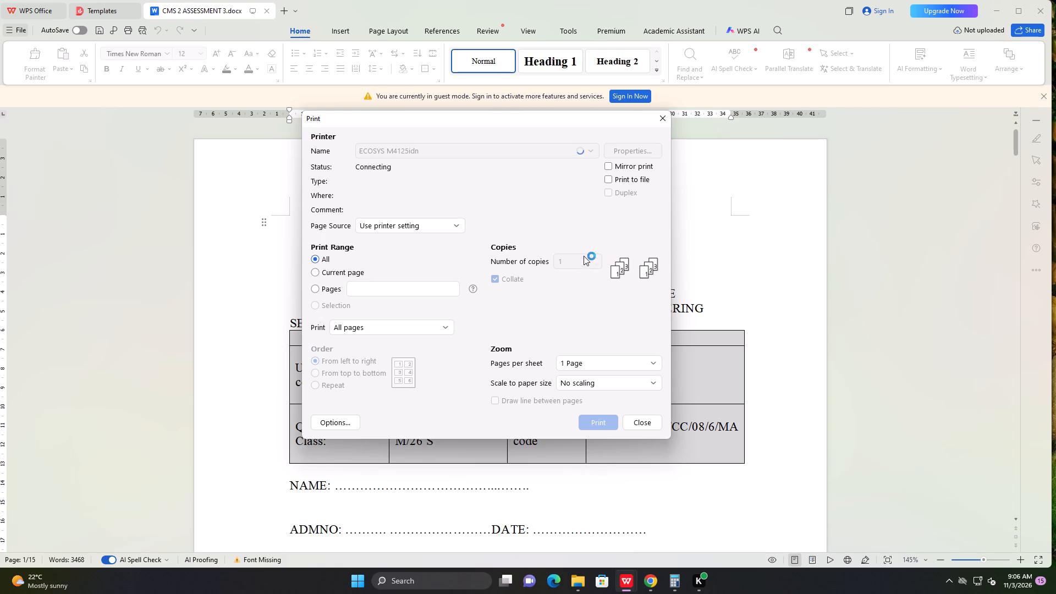
pyautogui.click(609, 191)
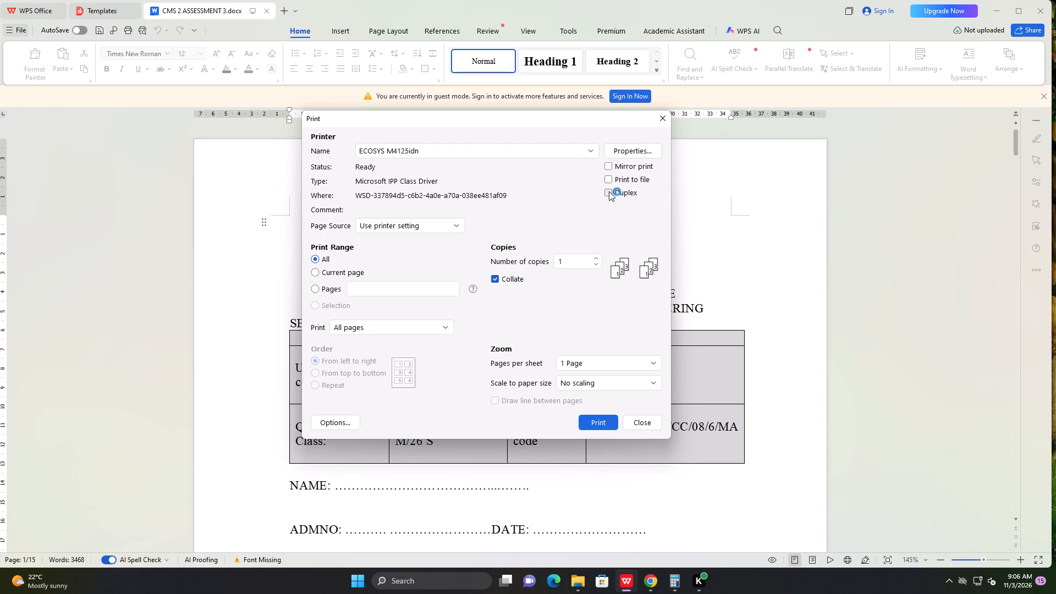
pyautogui.click(597, 256)
pyautogui.click(592, 420)
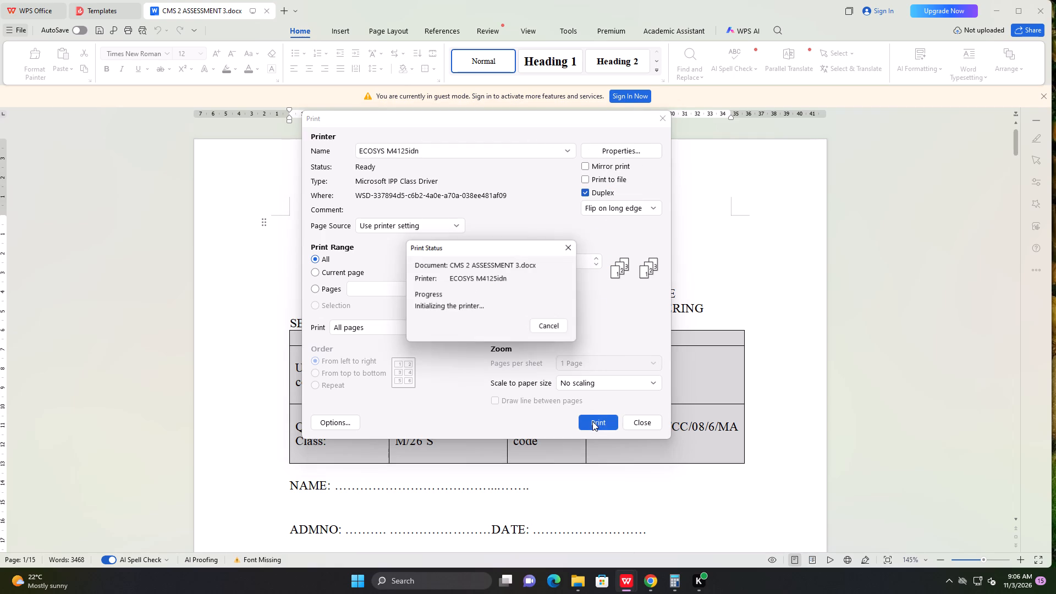